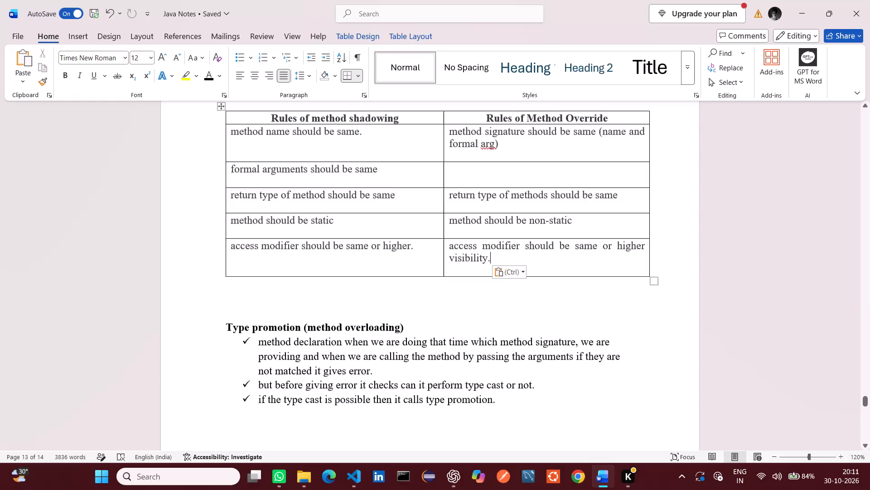
In the VS Code notes, append dashes to the nonstatic, method signature, return type and access modifier rules of method override.
click(353, 485)
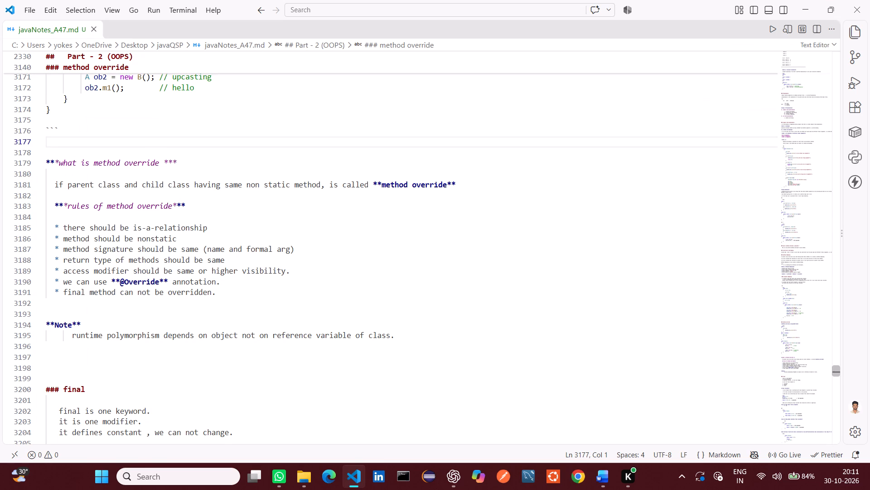
click(185, 239)
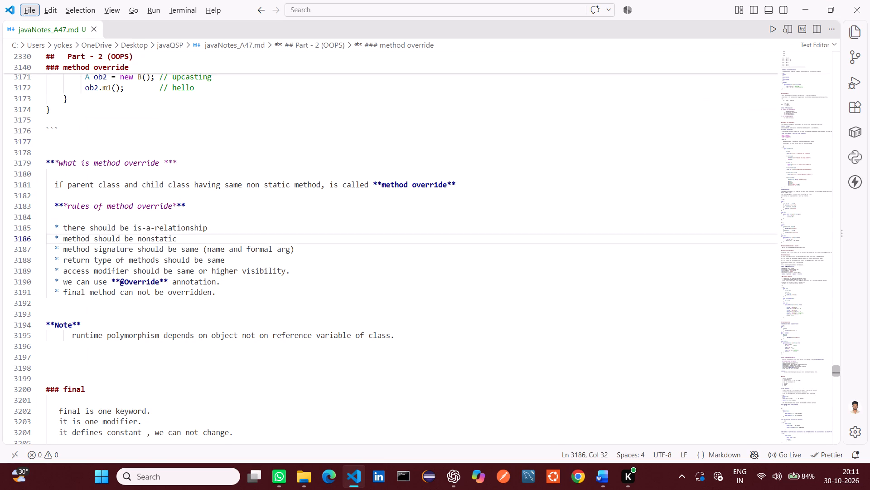
text(--)
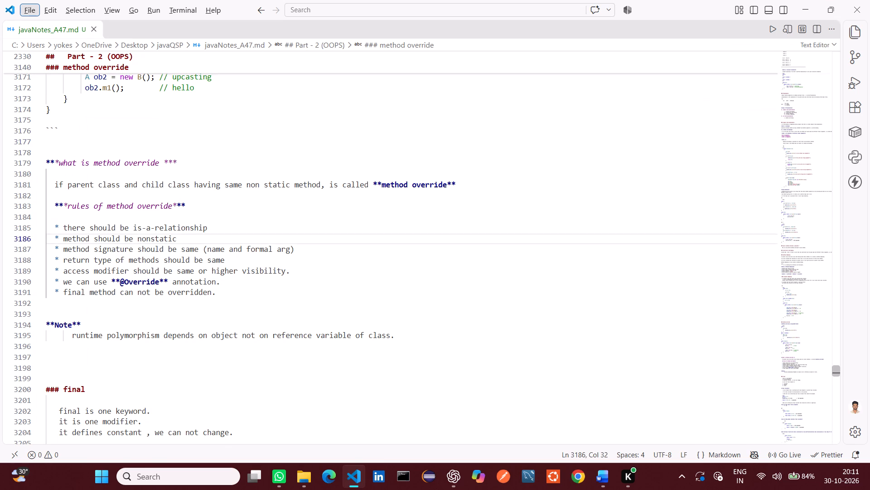
click(185, 239)
text(-----)
key(alt+Tab)
key(alt+Tab)
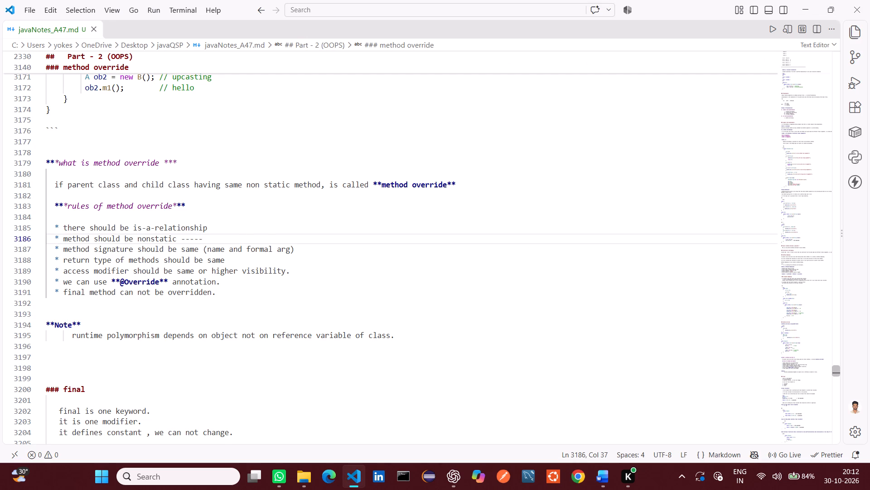
click(303, 249)
text(----)
click(262, 265)
text(---)
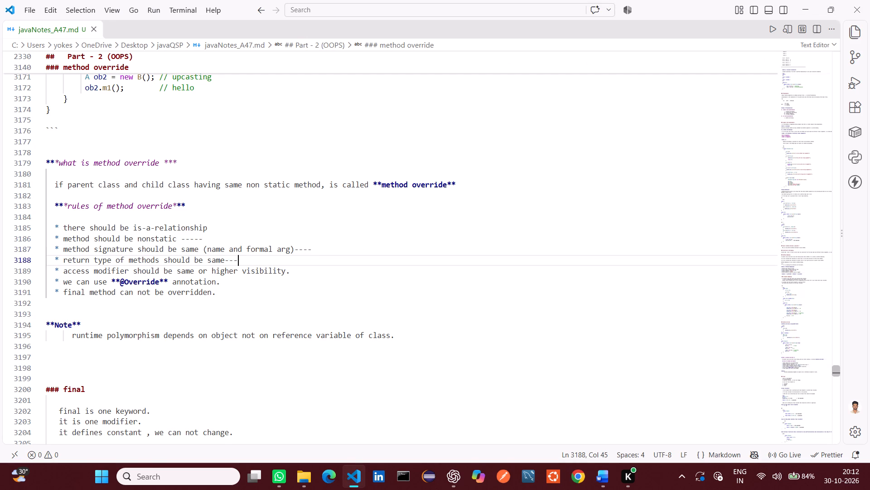
click(301, 271)
text(---)
key(minus)
key(alt+Tab)
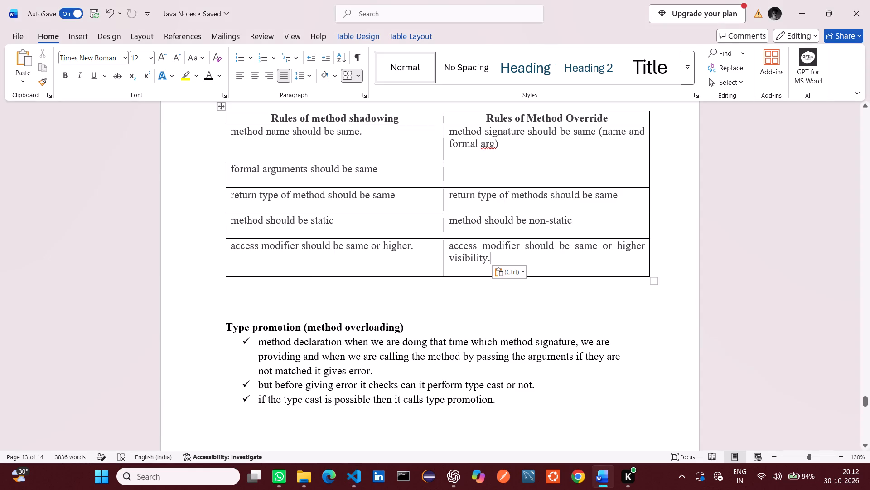
key(alt+Tab)
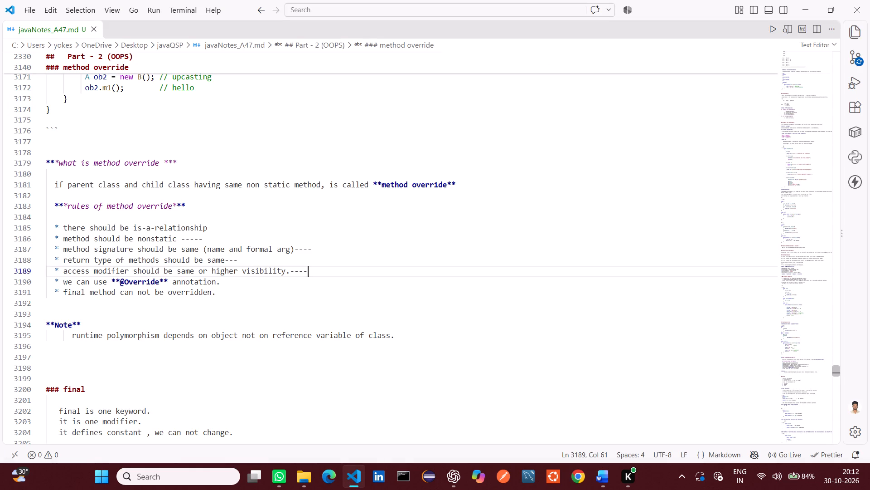
Copy "there should be is-a-relationship" into the Rules of Method Override column of a new last row in the Word table.
drag(211, 229, 111, 227)
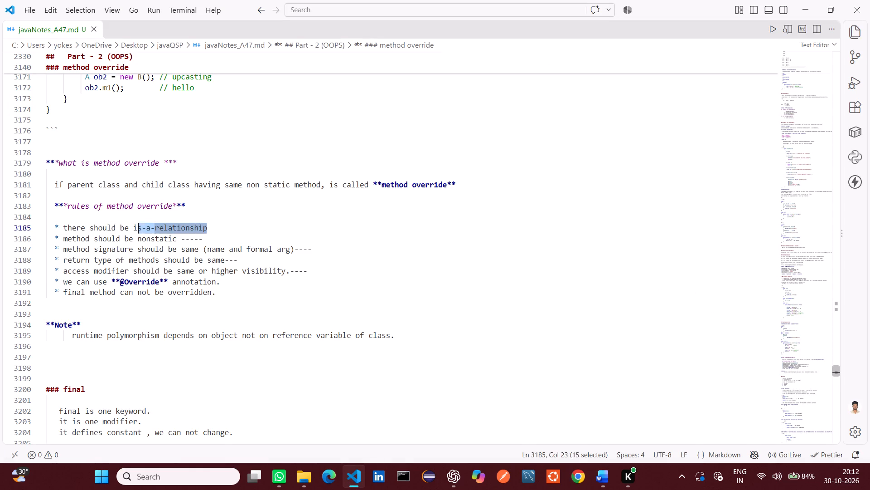
drag(111, 227, 63, 225)
key(ctrl+c)
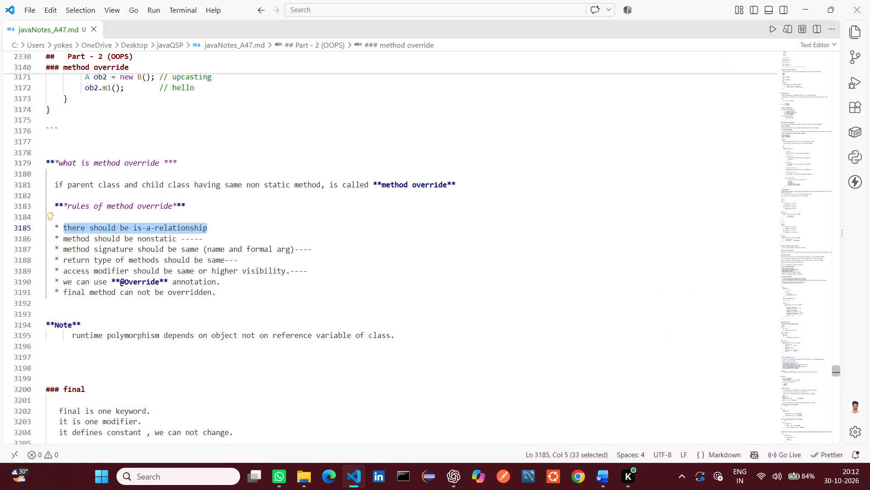
key(alt+Tab)
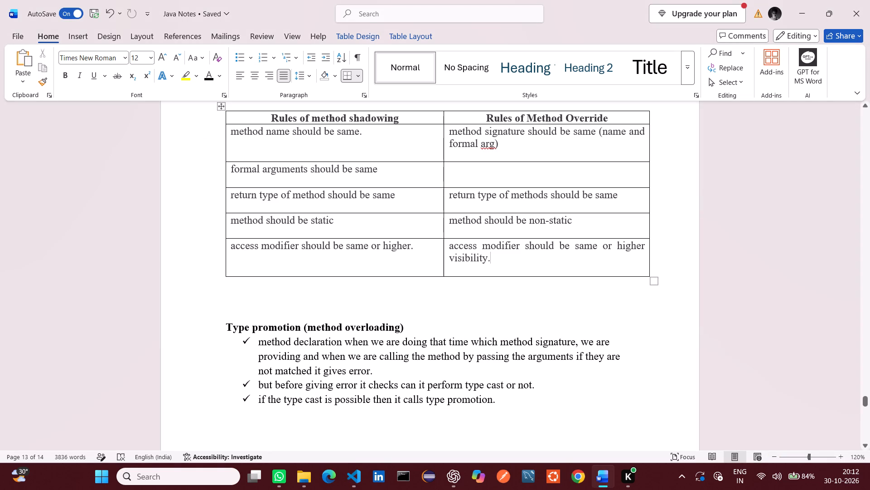
click(224, 278)
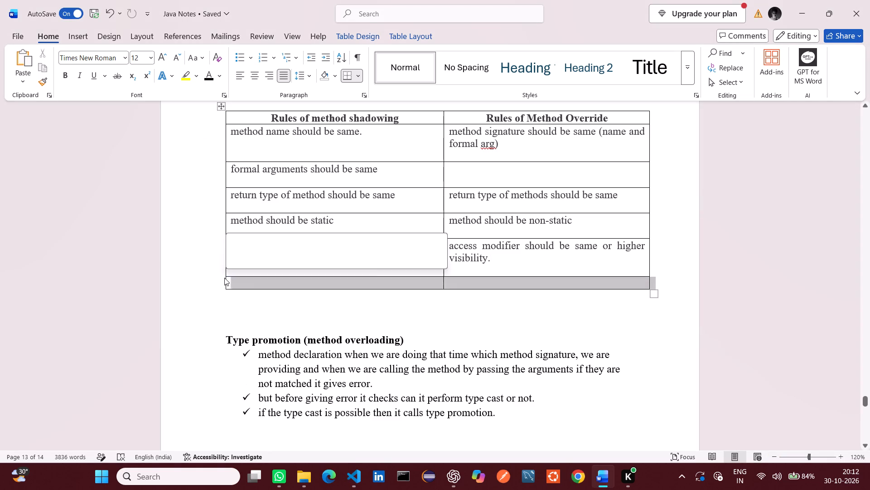
click(463, 282)
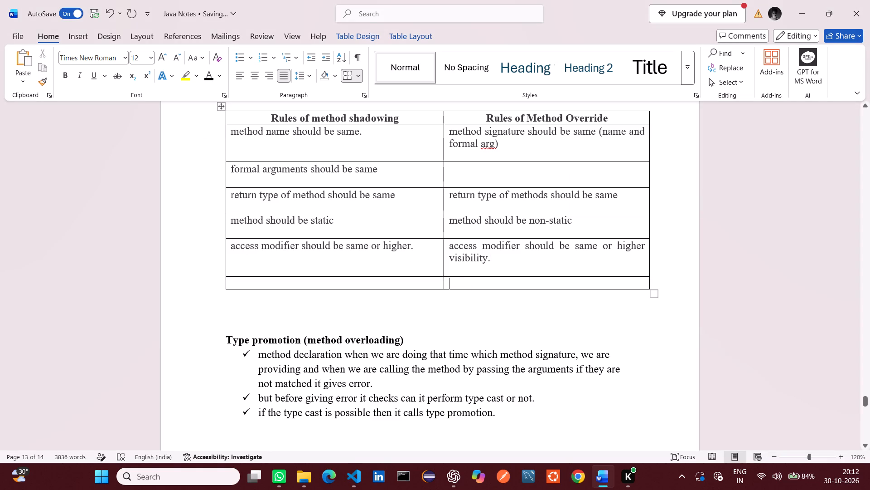
key(ctrl+v)
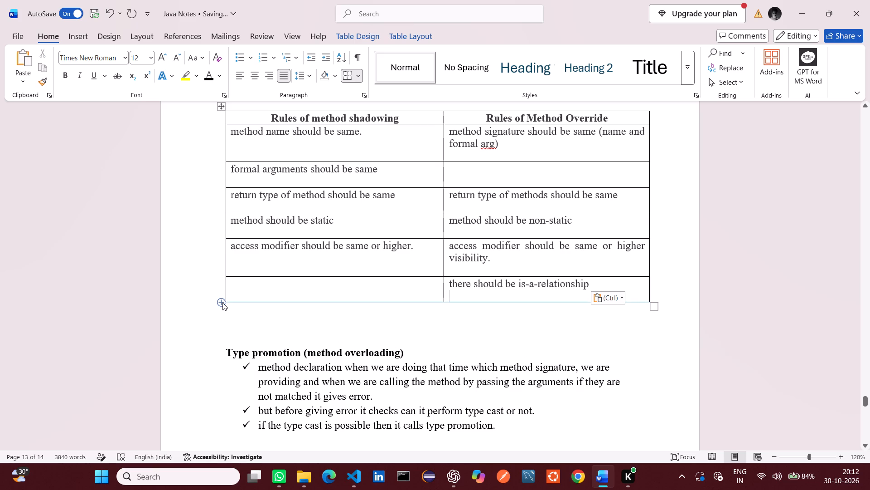
Add another row at the table's end and copy "final method can not be overridden." from VS Code into its Method Override cell.
click(222, 303)
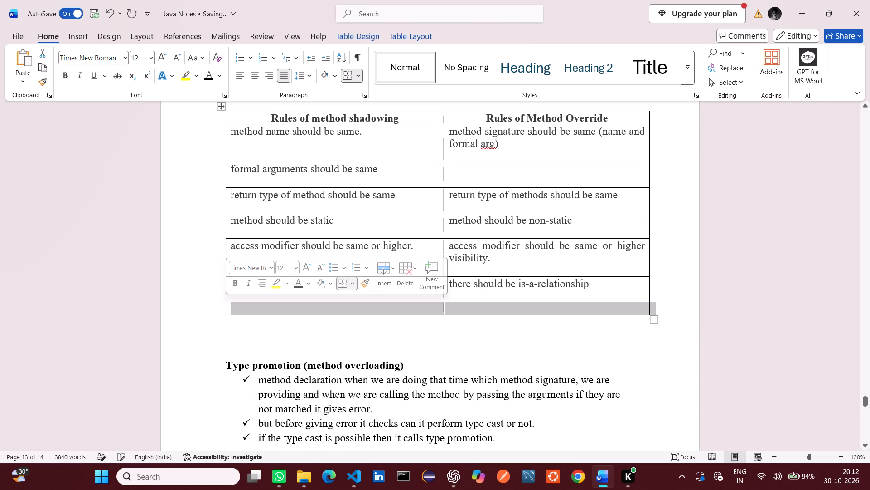
click(471, 307)
key(alt+Tab)
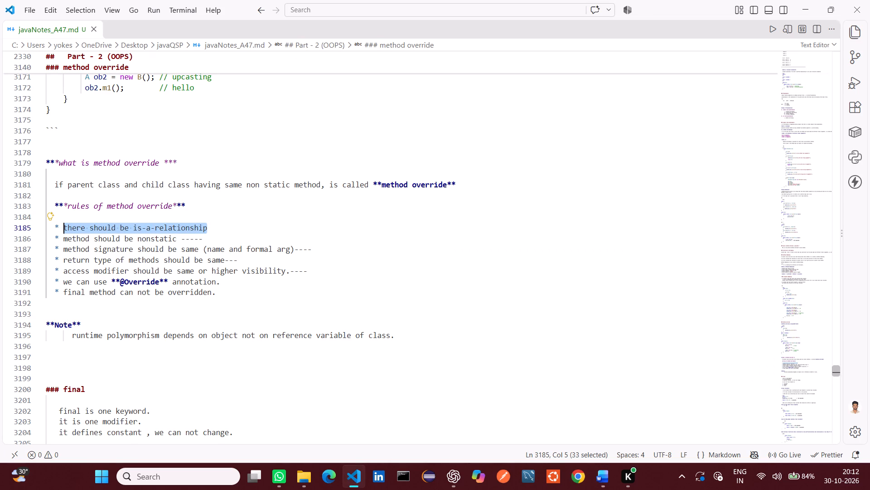
drag(220, 296, 65, 291)
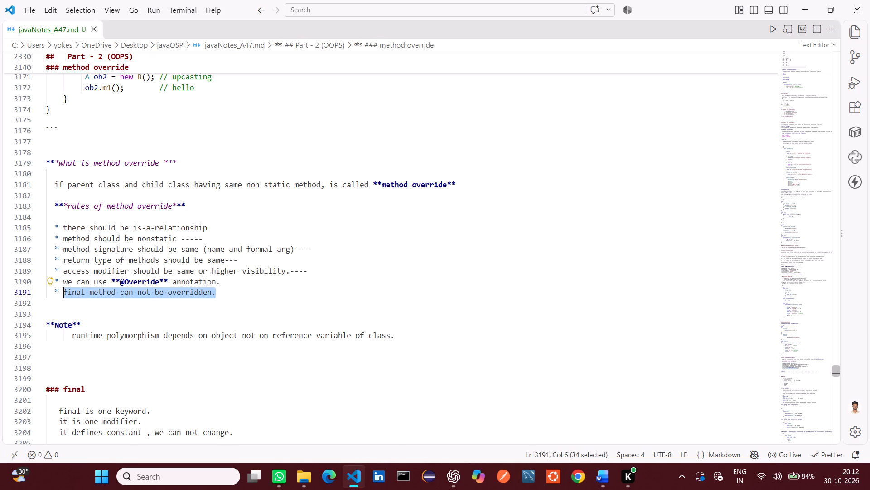
drag(65, 291, 63, 291)
key(ctrl+c)
key(alt+Tab)
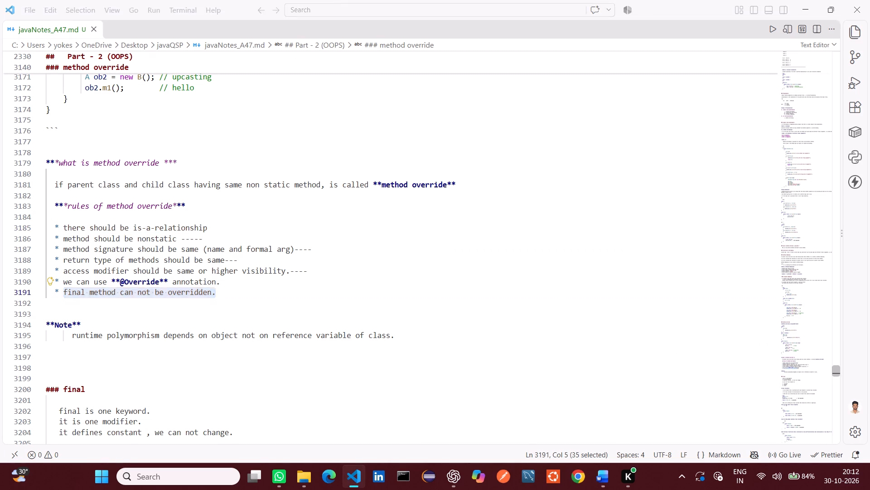
key(ctrl+v)
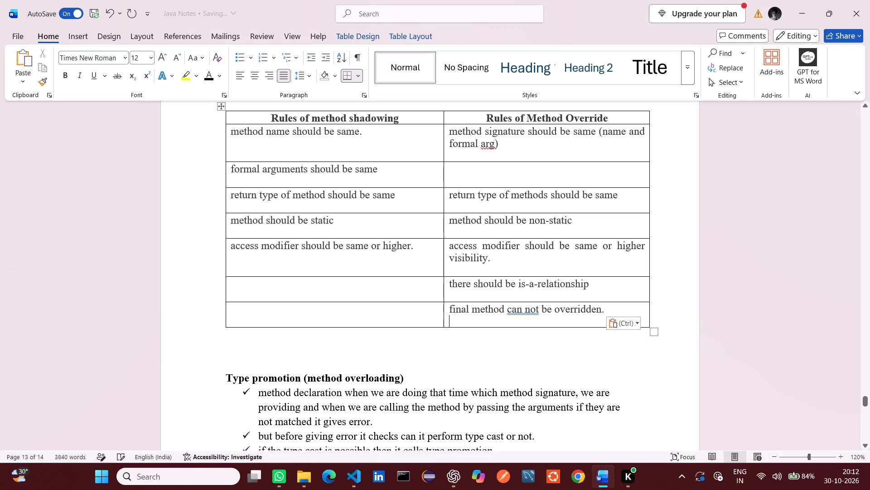
Correct "can not" to "cannot" in the final method rule.
click(524, 313)
key(BackSpace)
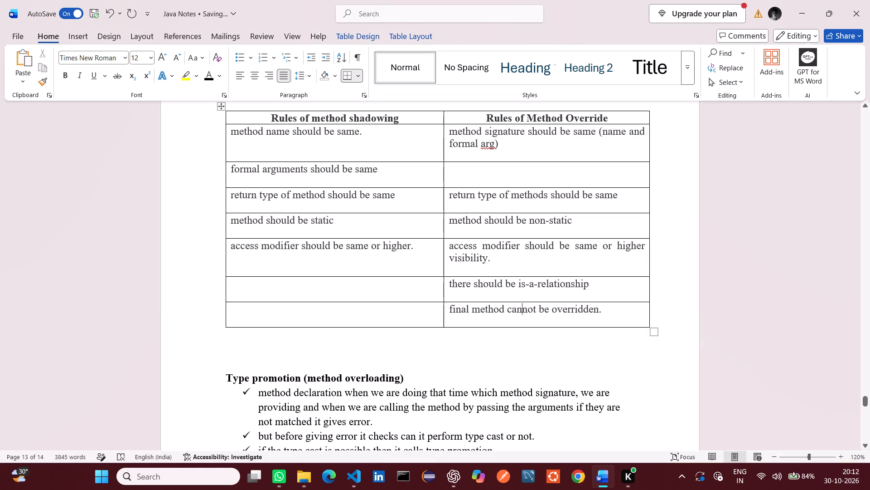
Add an empty row at the bottom of the rules table.
click(221, 327)
key(alt+Tab)
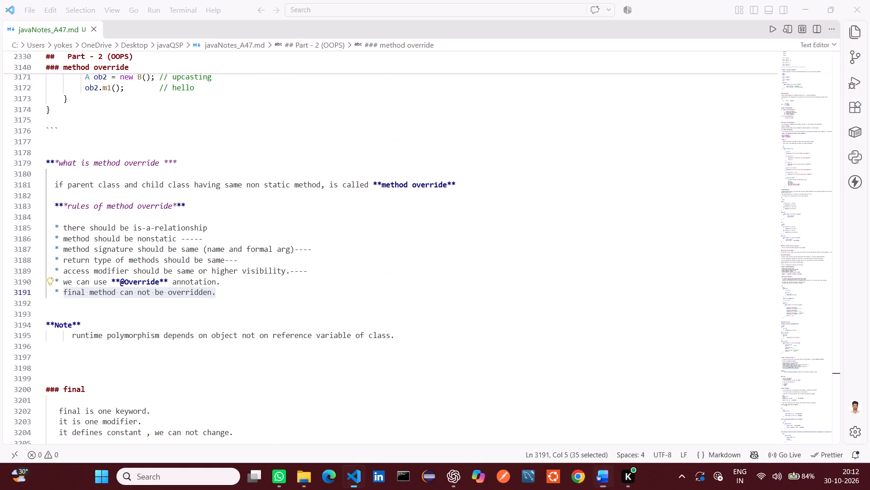
click(220, 282)
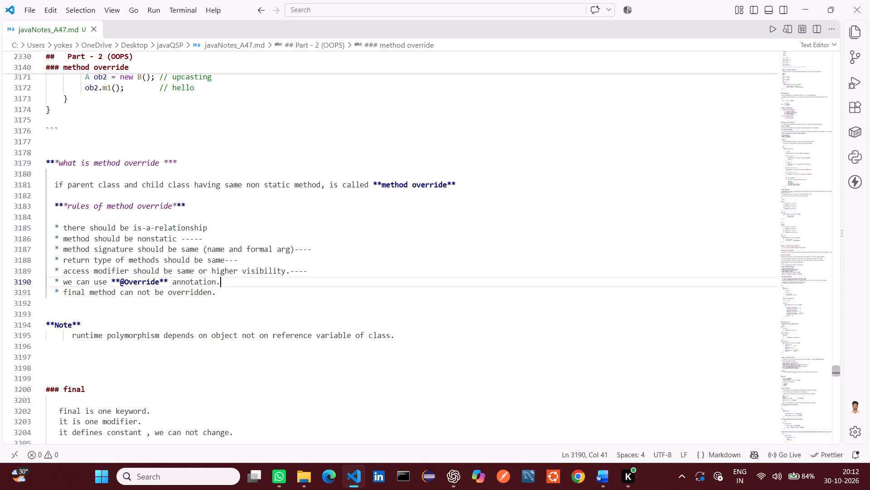
drag(63, 280, 227, 279)
key(ctrl+c)
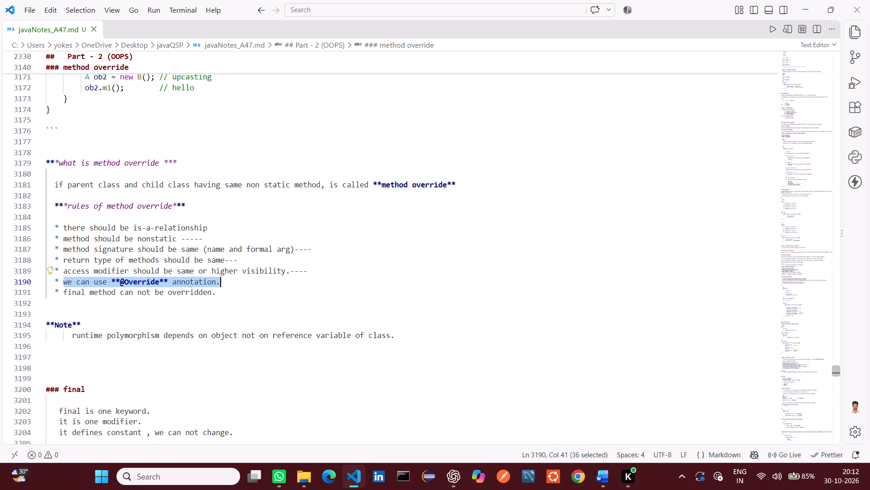
key(alt+Tab)
click(537, 166)
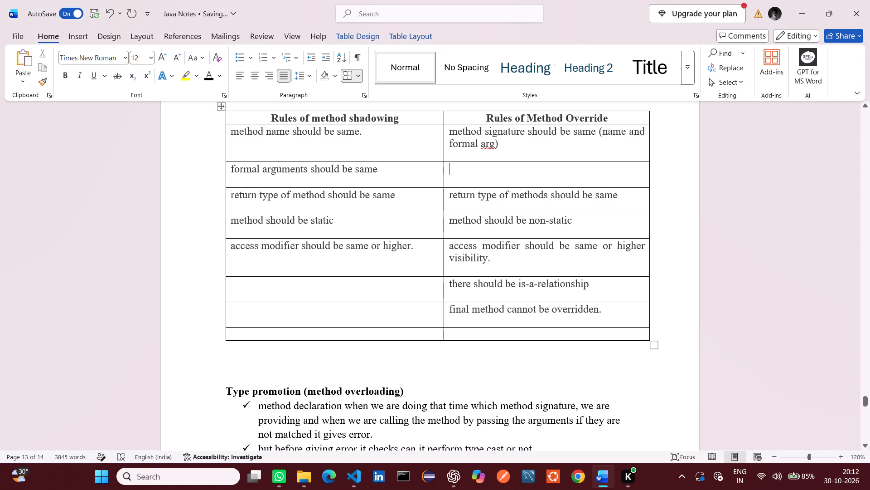
key(ctrl+v)
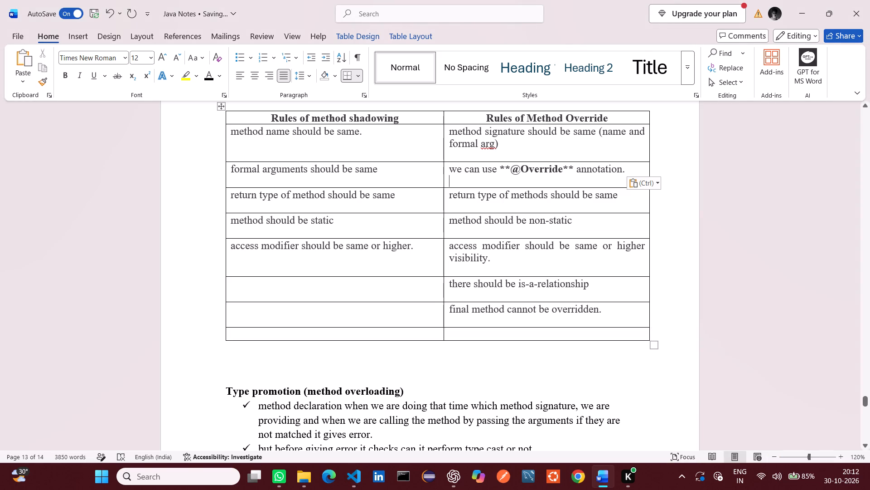
click(574, 168)
key(BackSpace)
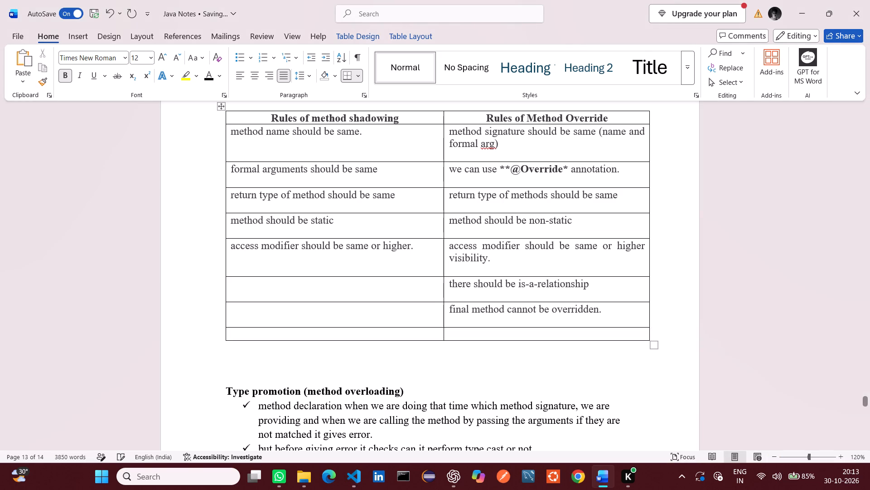
key(BackSpace)
key(Left)
key(Left)
key(Left)
key(Left)
key(Left)
key(Left)
key(Left)
key(Left)
key(Left)
key(Left)
key(Right)
key(BackSpace)
key(BackSpace)
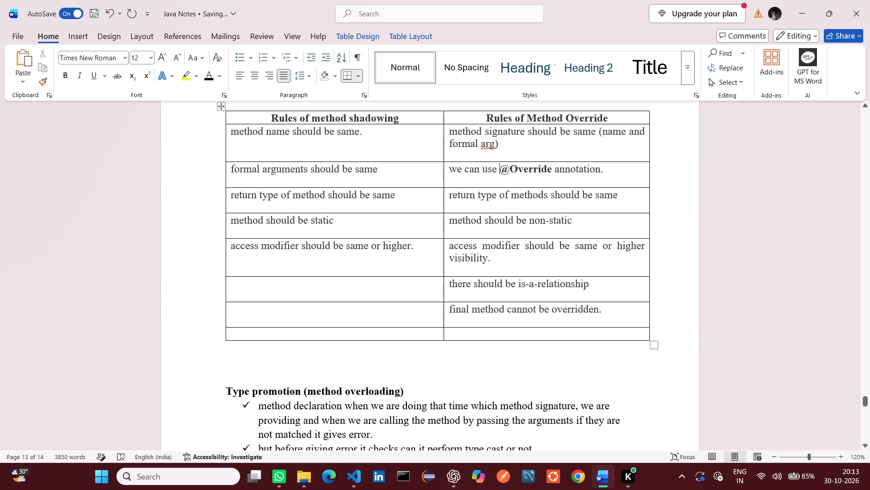
Delete the empty row at the bottom of the rules table.
drag(460, 337, 410, 320)
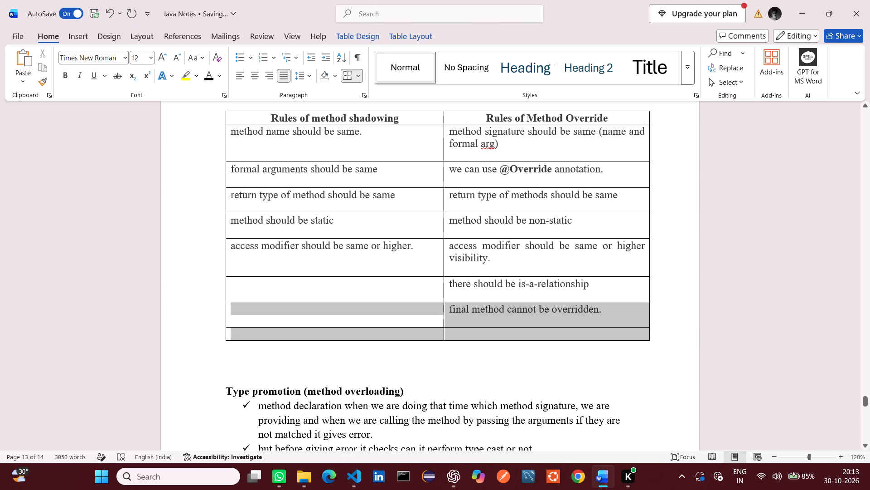
drag(410, 320, 430, 335)
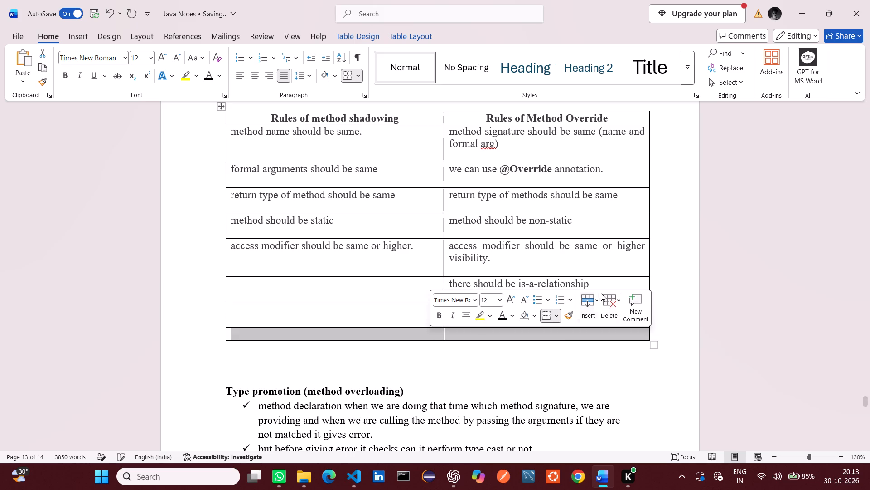
click(606, 311)
click(612, 331)
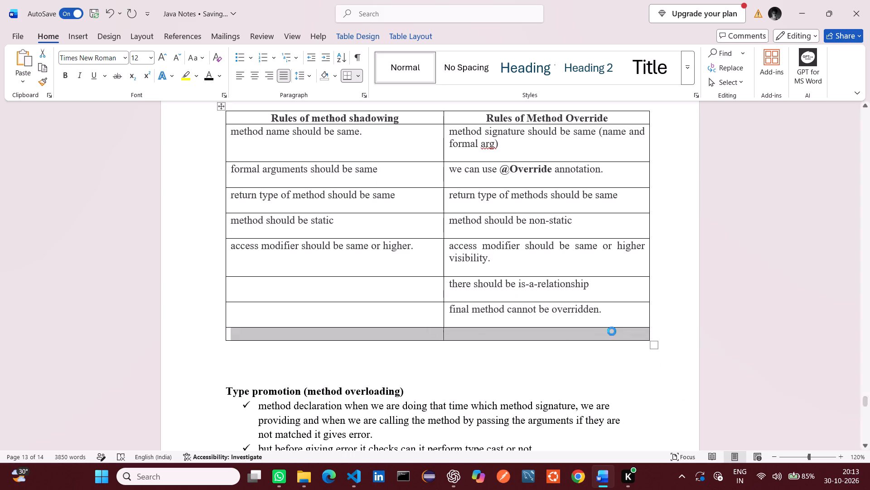
click(414, 255)
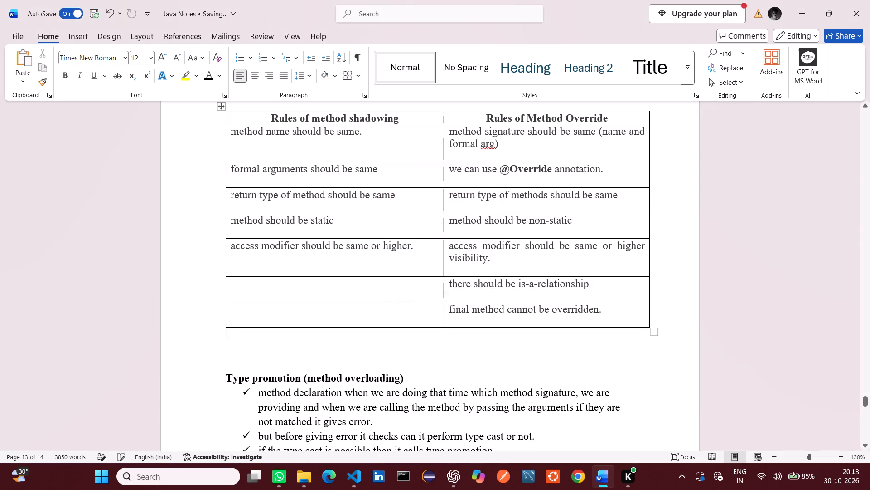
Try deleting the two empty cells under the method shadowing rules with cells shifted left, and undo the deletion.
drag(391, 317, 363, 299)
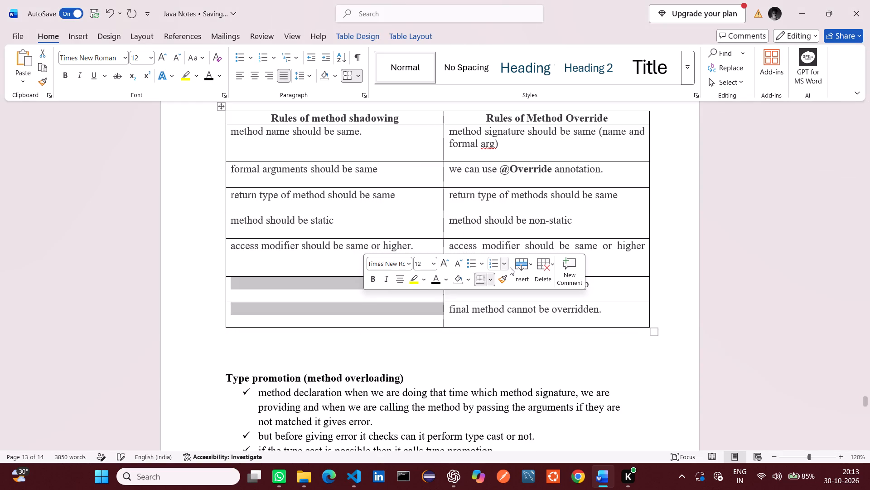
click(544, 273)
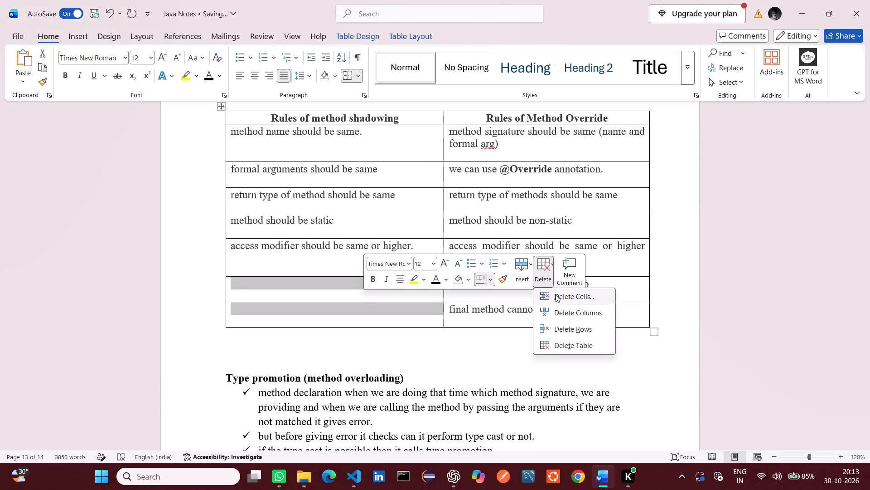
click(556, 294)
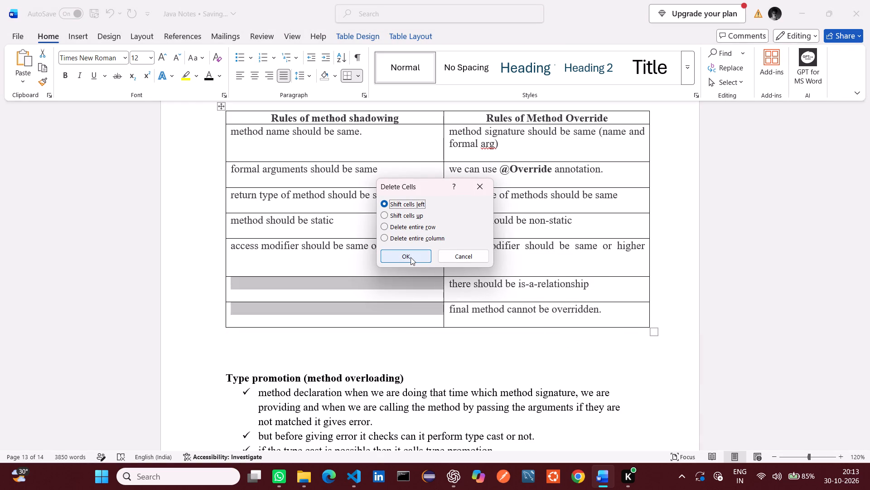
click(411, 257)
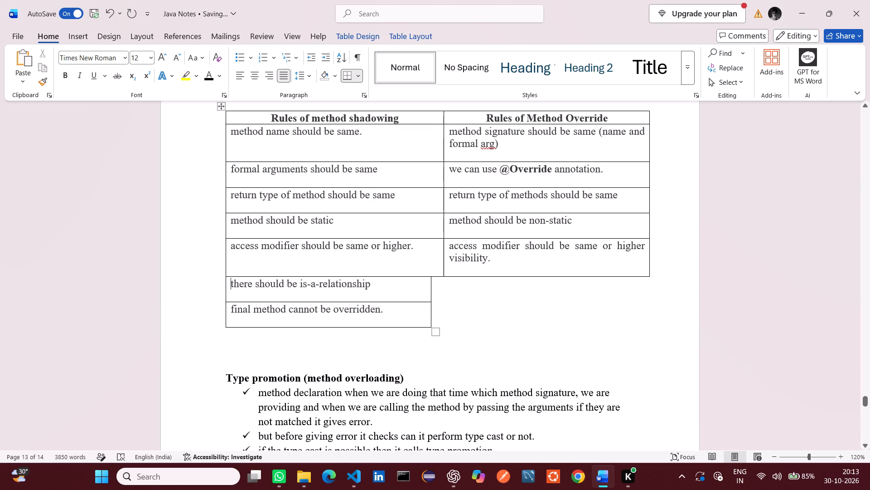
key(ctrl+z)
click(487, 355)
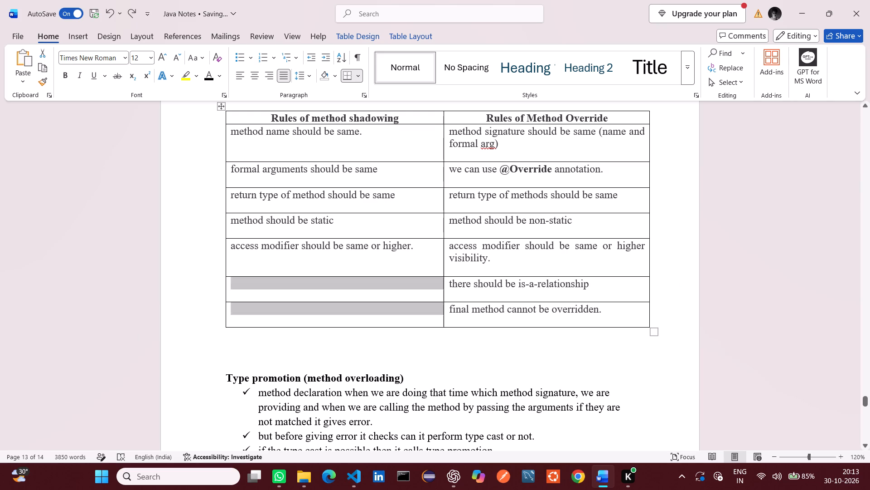
Remove the extra blank lines between the rules table and the "Type promotion (method overloading)" heading.
scroll(531, 294, up, 1)
scroll(531, 294, down, 1)
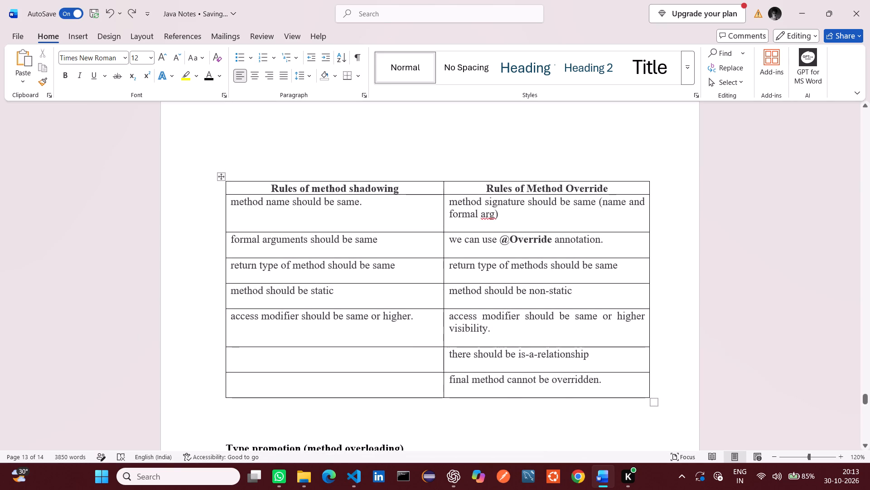
scroll(531, 294, down, 2)
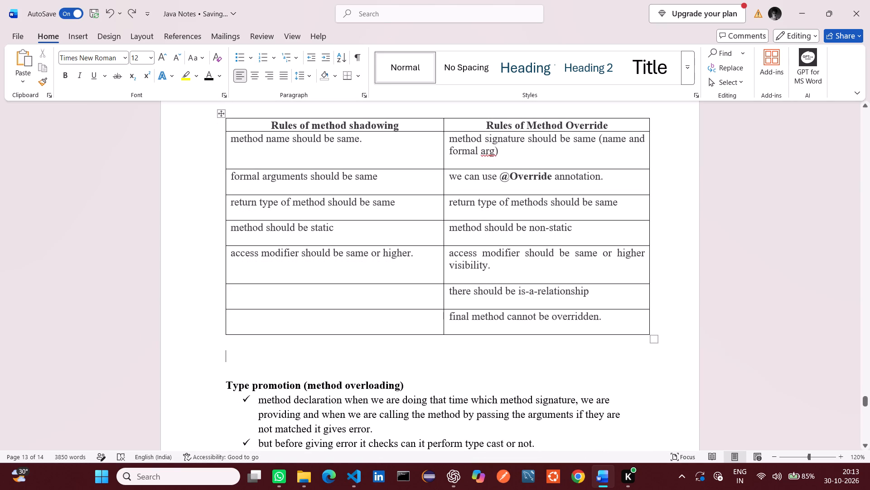
scroll(606, 339, down, 1)
click(347, 309)
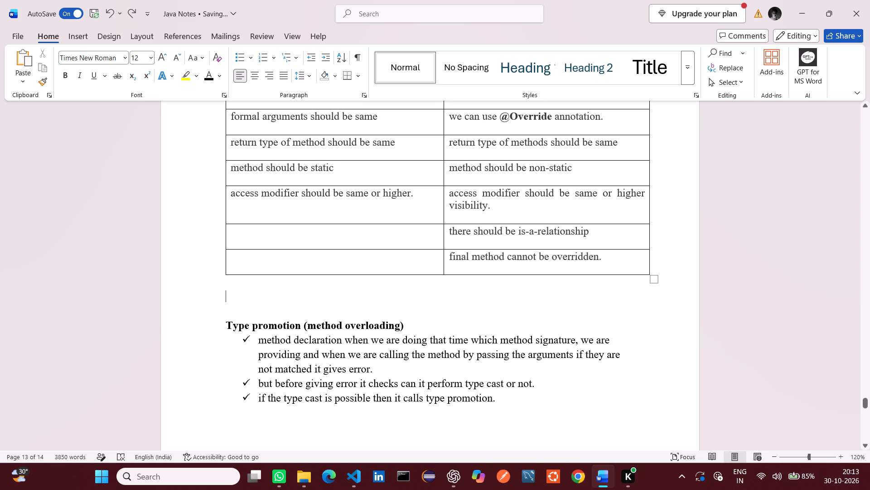
key(BackSpace)
key(BackSpace)
key(BackSpace)
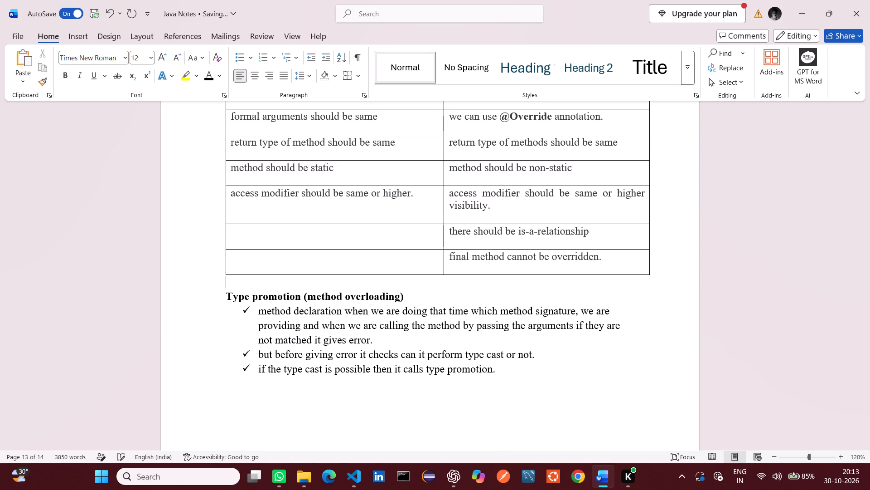
Copy the dashed separator line from above the Polymorphism heading and paste it below the last type promotion bullet.
click(498, 368)
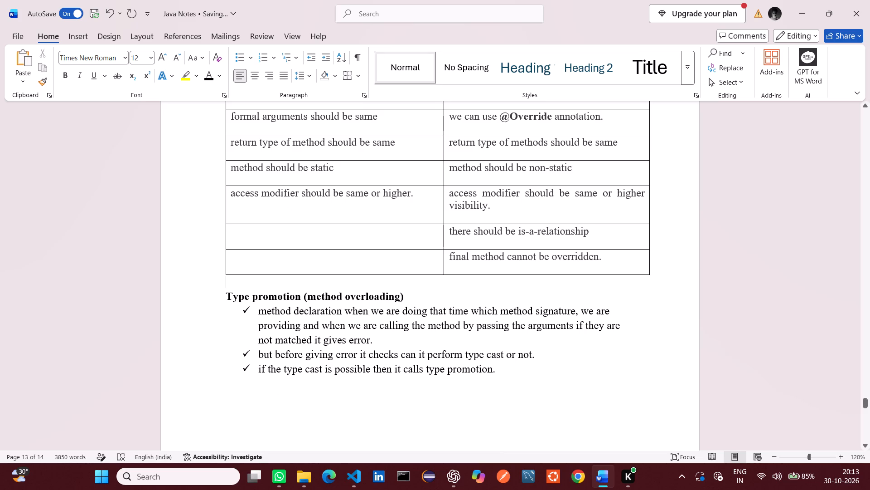
scroll(498, 368, up, 8)
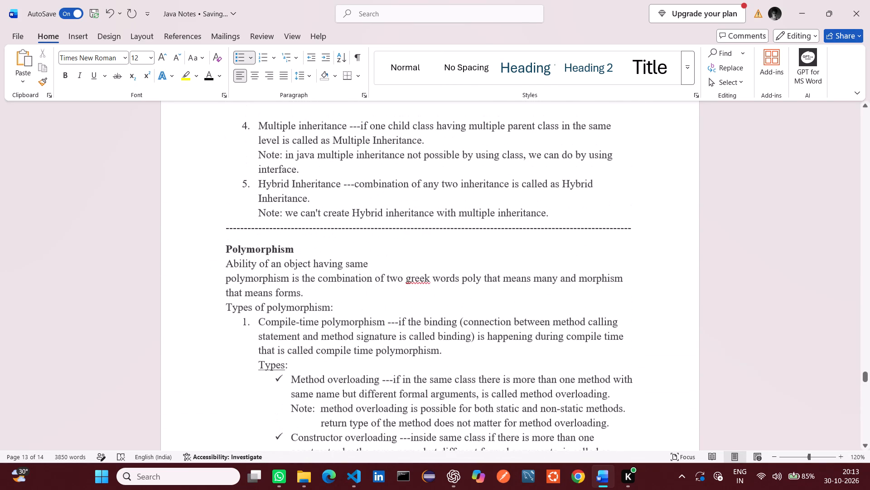
double_click(449, 230)
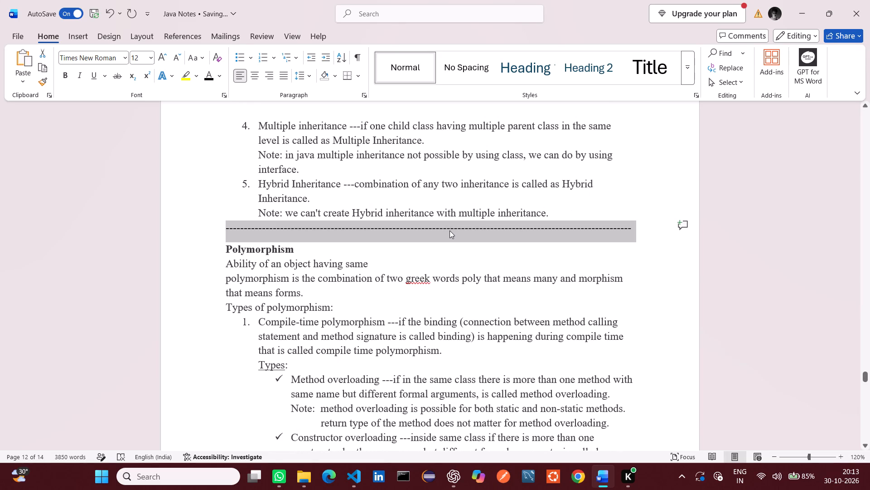
key(ctrl+c)
click(472, 266)
scroll(472, 266, down, 4)
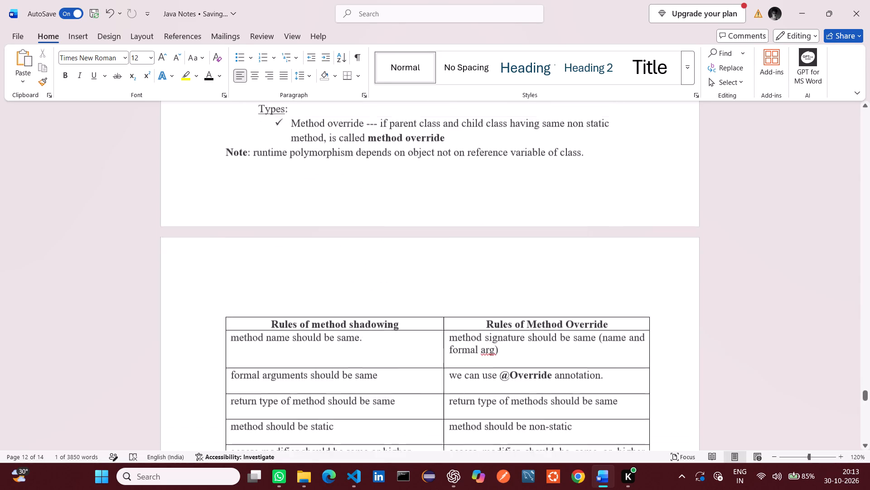
scroll(472, 266, down, 1)
scroll(472, 266, up, 1)
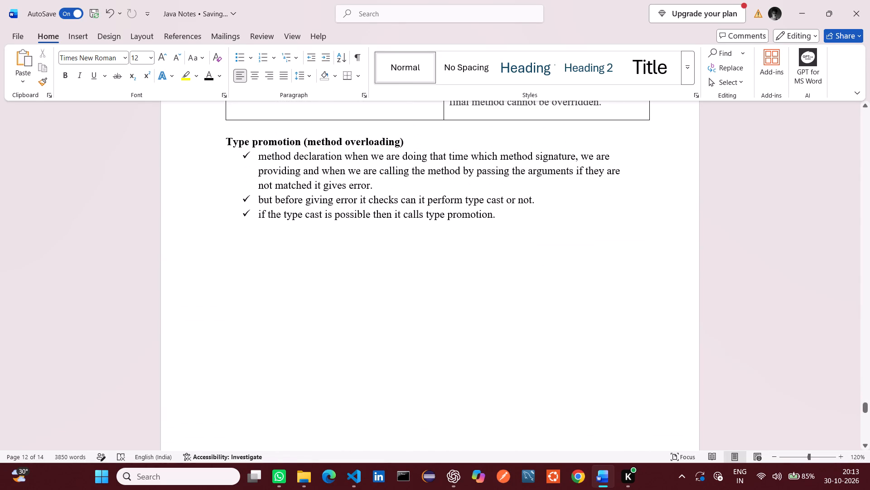
click(502, 218)
key(Return)
key(Return)
key(Return)
key(ctrl+v)
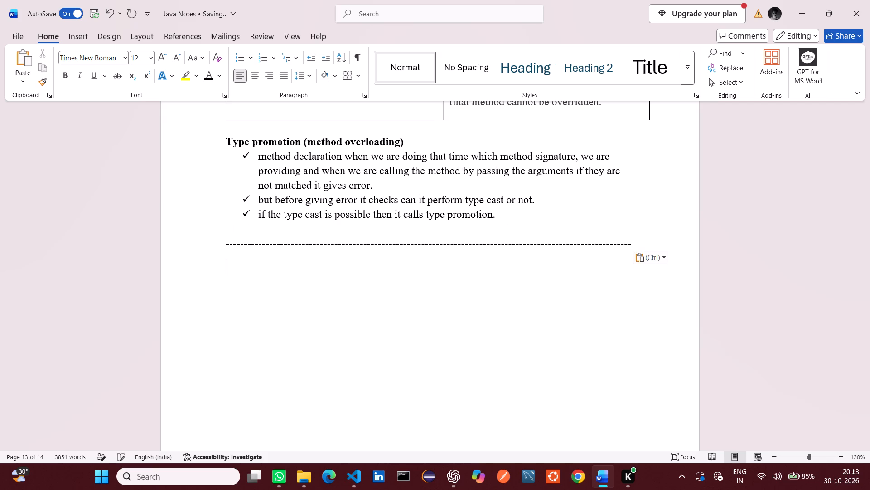
Remove the blank line between the last type promotion bullet and the dashed separator.
key(Up)
key(Up)
key(BackSpace)
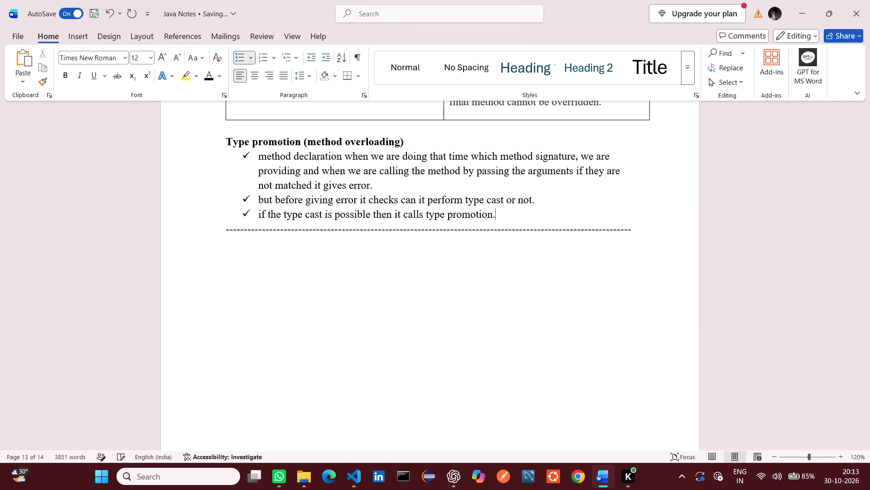
Start a new line beneath the dashed separator, undoing the last change and keeping the separator as plain dashes.
click(637, 230)
key(Return)
key(ctrl+z)
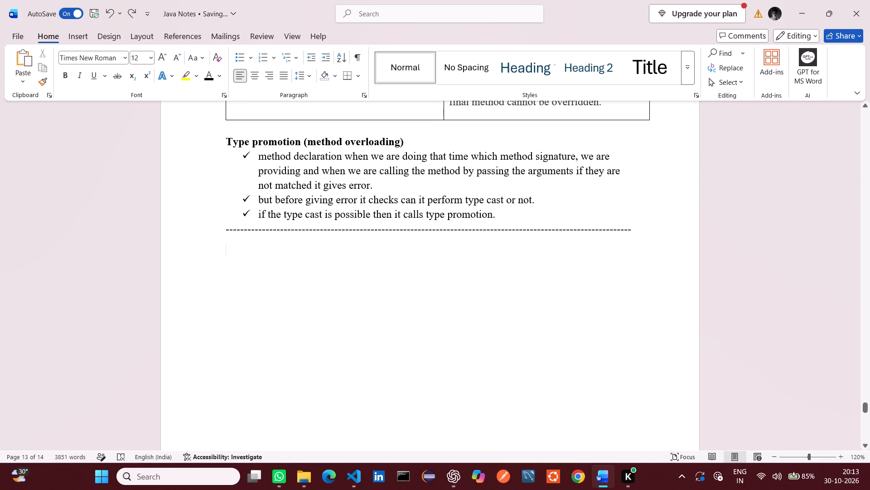
Switch to VS Code and read through the "final" section of the Java notes, covering final variable, final class and final method.
key(alt+Tab)
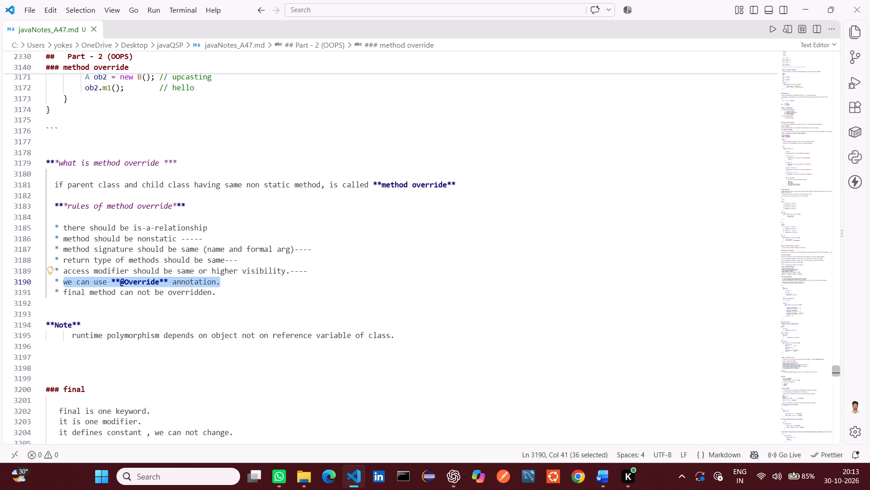
click(419, 296)
scroll(419, 296, down, 4)
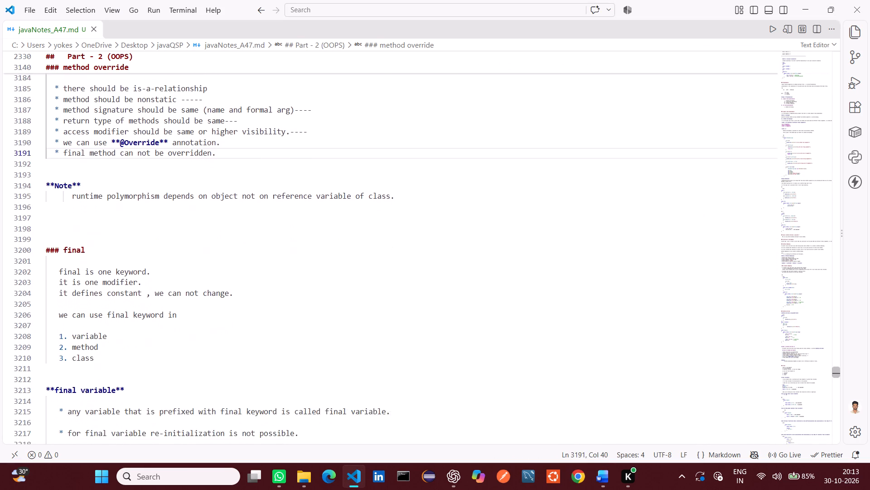
scroll(419, 296, down, 4)
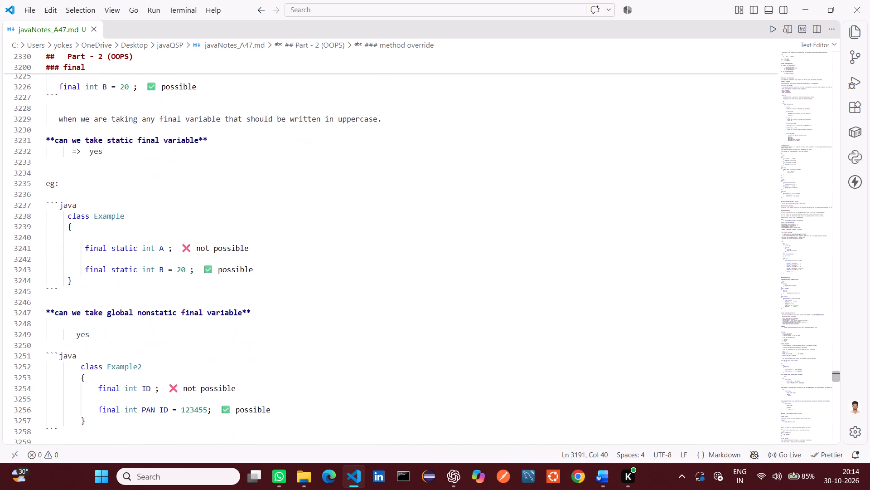
scroll(419, 296, down, 3)
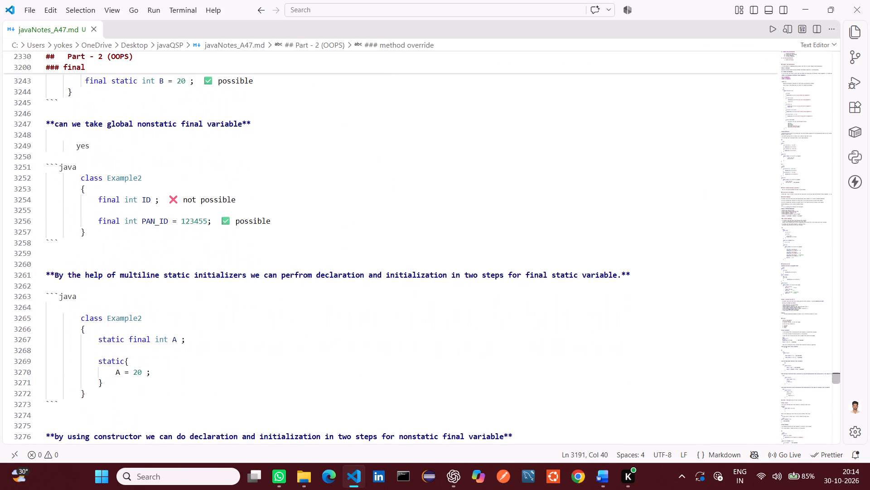
scroll(419, 296, down, 6)
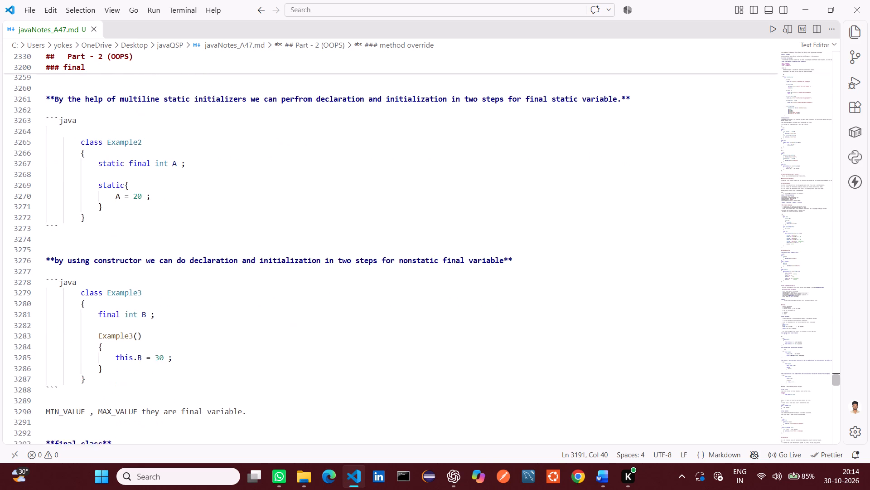
scroll(419, 296, down, 4)
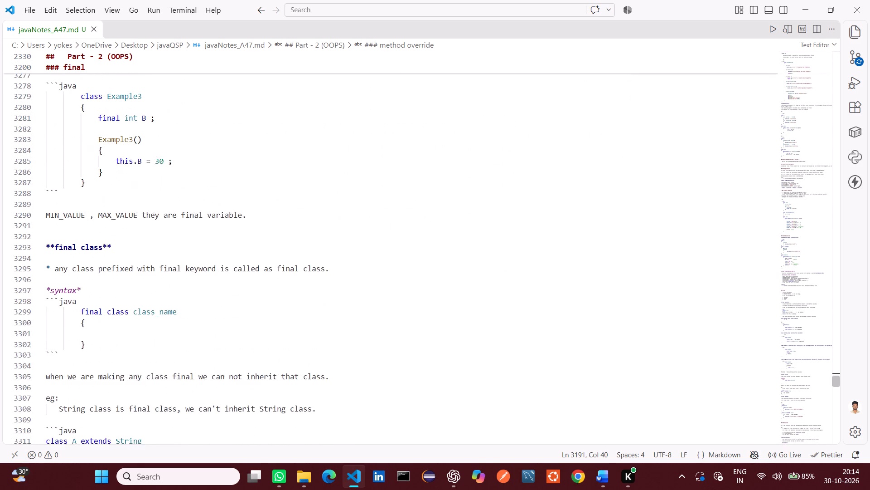
scroll(419, 296, down, 2)
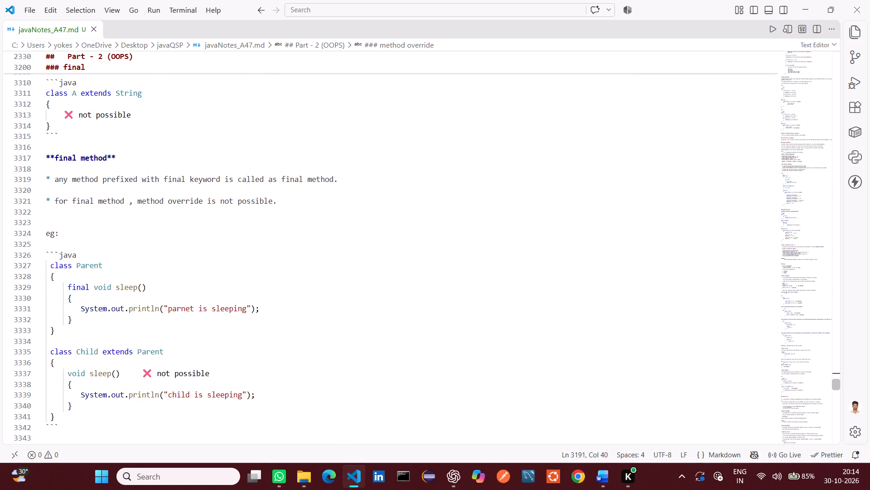
scroll(419, 296, down, 4)
scroll(419, 296, up, 2)
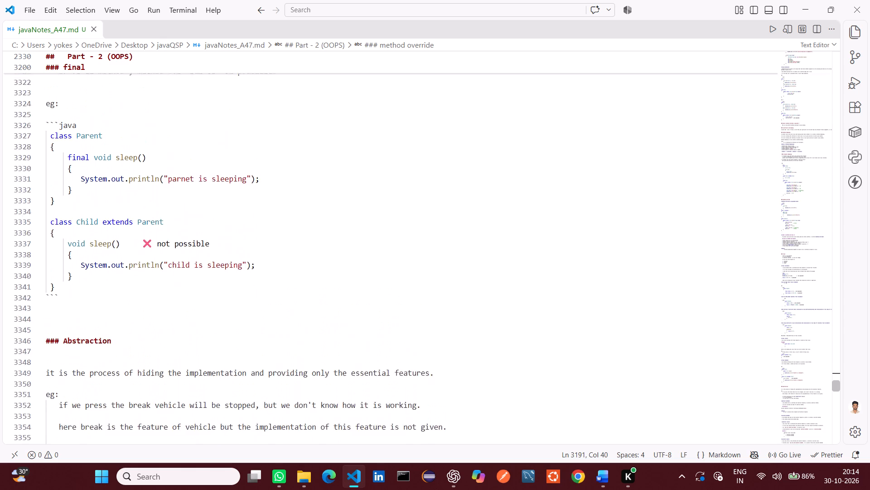
scroll(419, 296, up, 5)
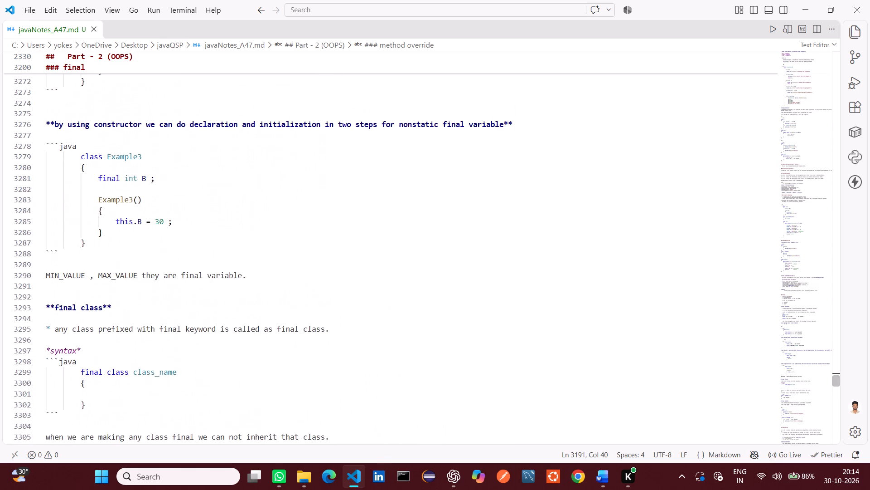
scroll(419, 296, up, 2)
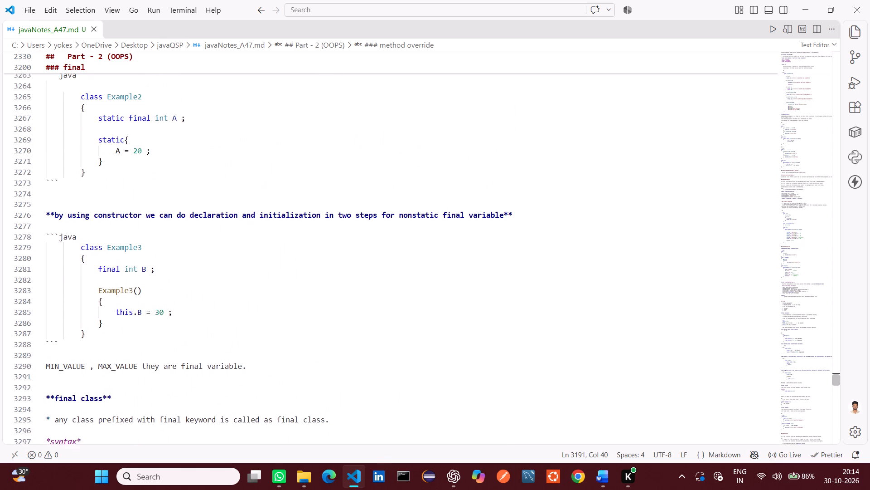
scroll(419, 296, up, 3)
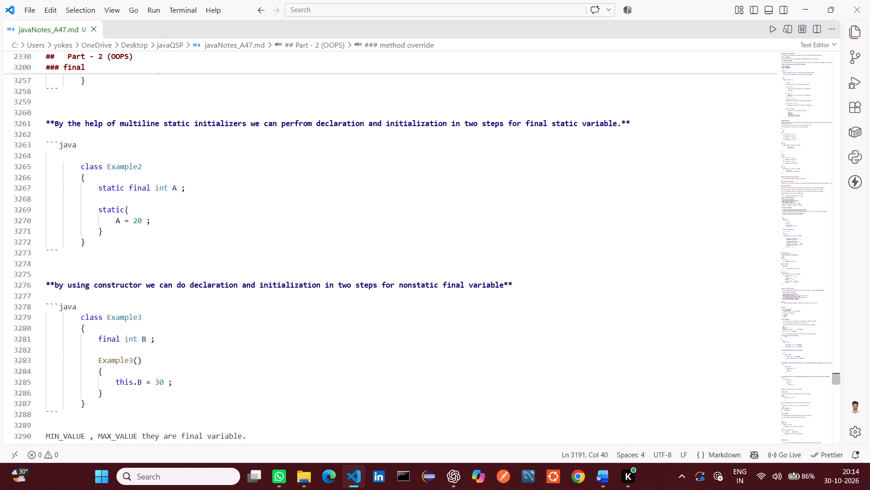
scroll(419, 296, up, 3)
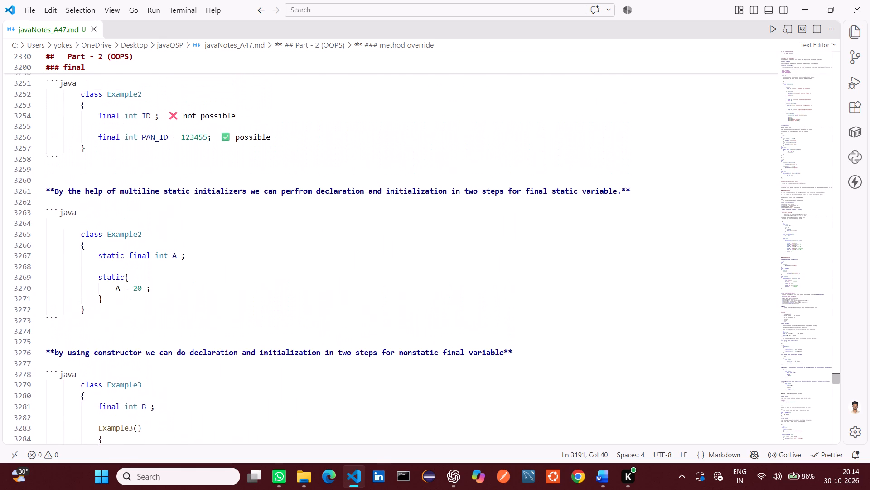
scroll(419, 296, up, 2)
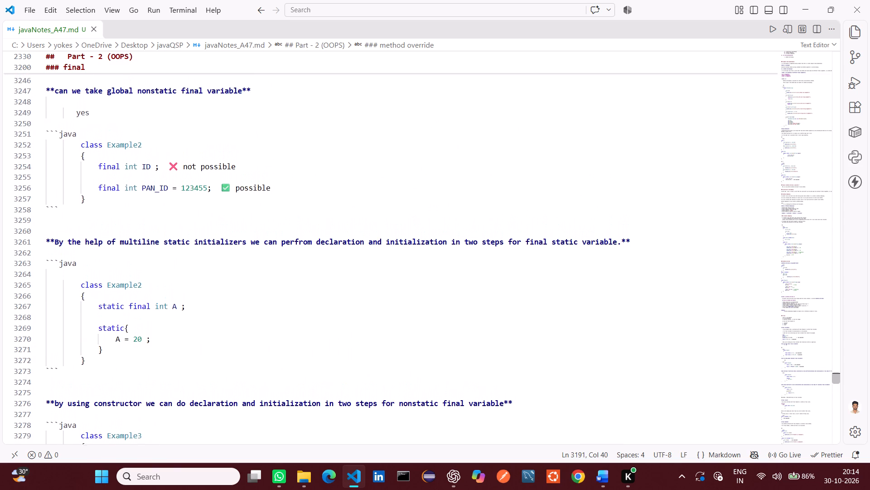
scroll(419, 296, up, 2)
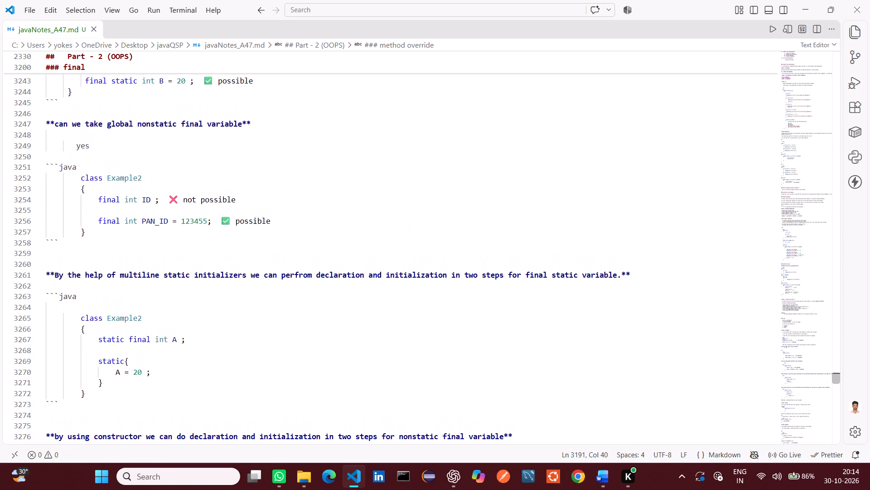
scroll(419, 296, up, 4)
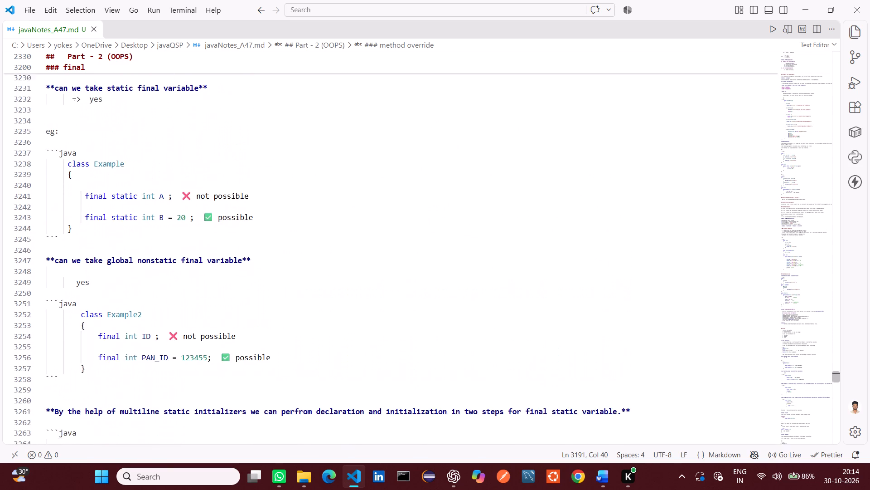
scroll(419, 296, up, 4)
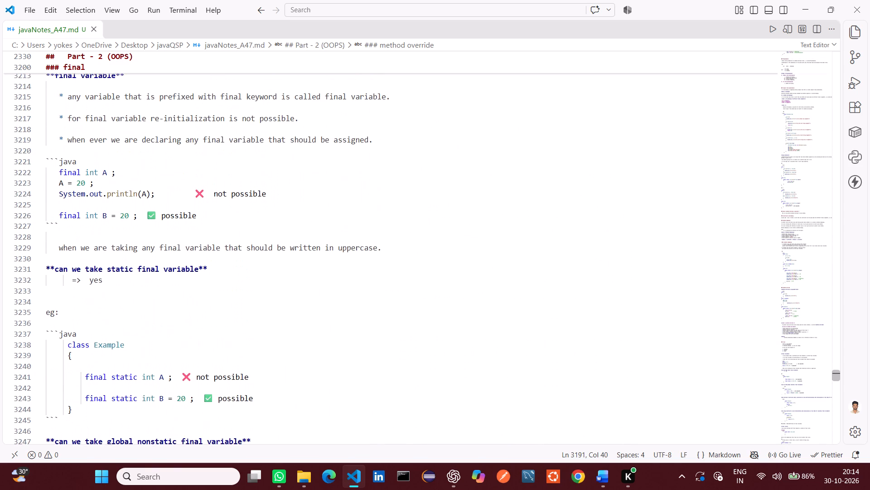
scroll(419, 296, up, 4)
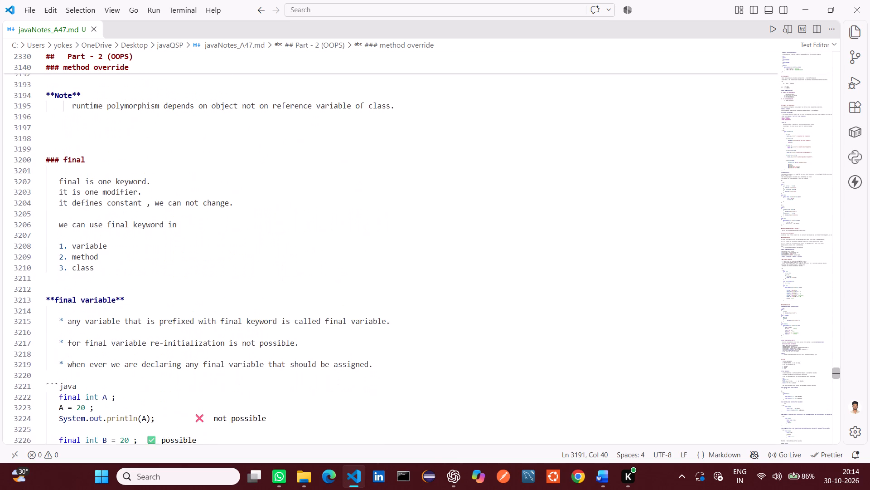
scroll(419, 296, up, 1)
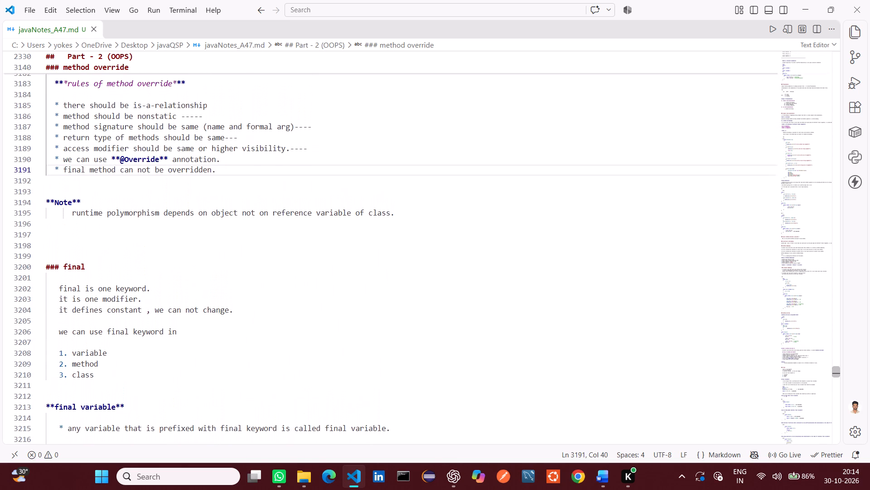
scroll(419, 296, up, 1)
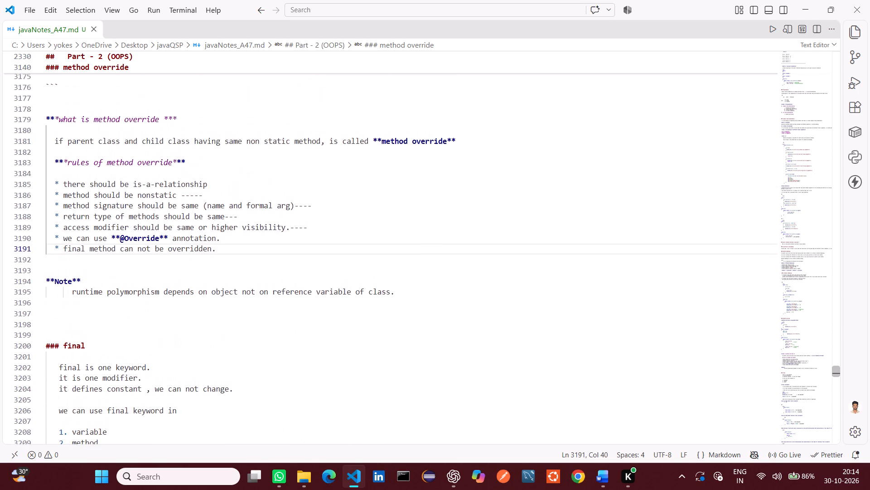
scroll(419, 296, down, 3)
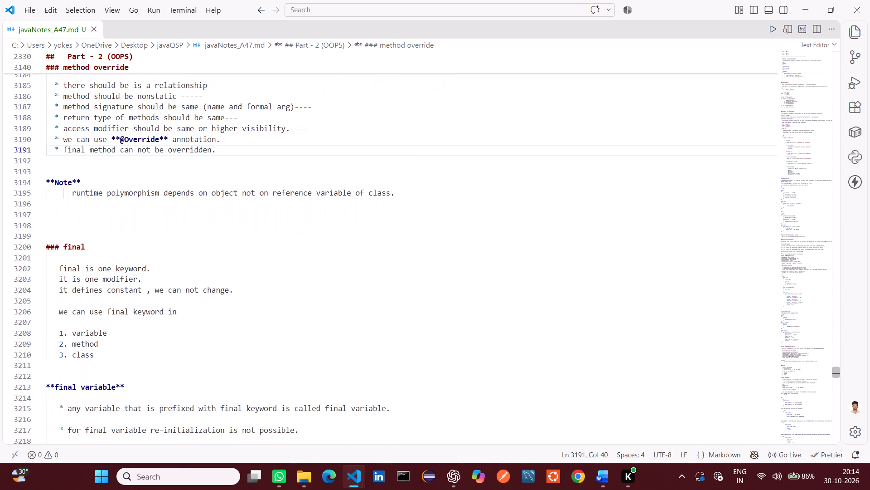
scroll(419, 296, down, 1)
Switch to the Word document and enter the title line "Final" beneath the dashed separator.
key(alt+Tab)
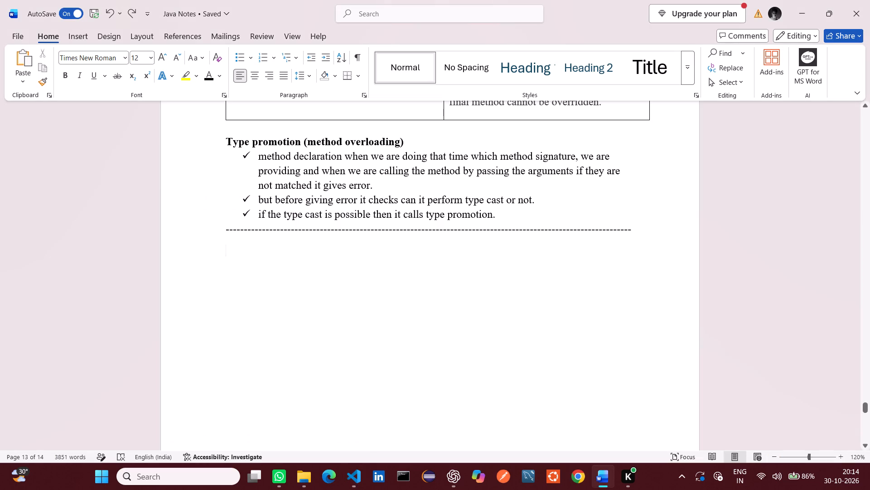
text(fina)
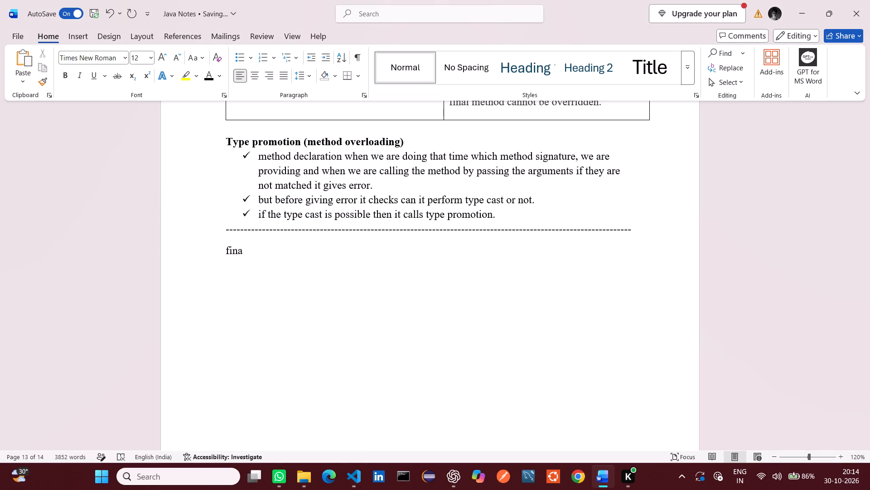
key(l)
key(BackSpace)
key(BackSpace)
key(BackSpace)
key(BackSpace)
text(inal)
key(Return)
Add the lines "Final is one keyword" and "It is one modifier" below the "Final" title, following the VS Code notes.
key(alt+Tab)
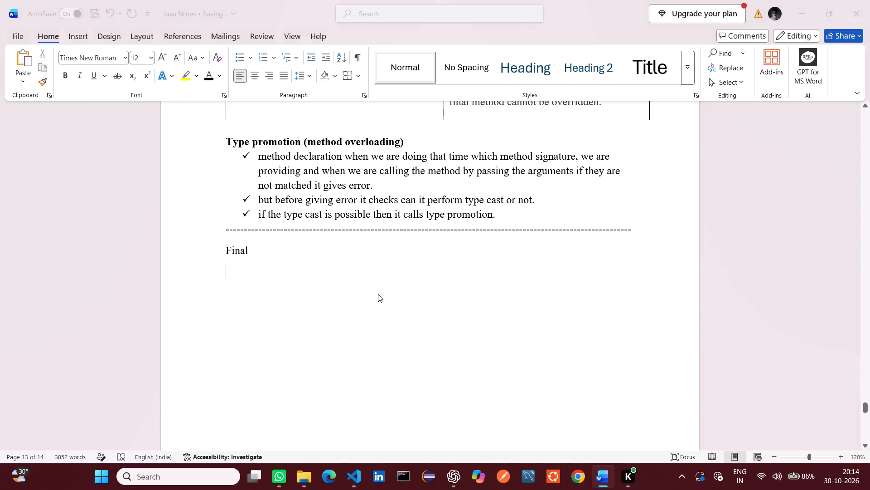
key(alt+Tab)
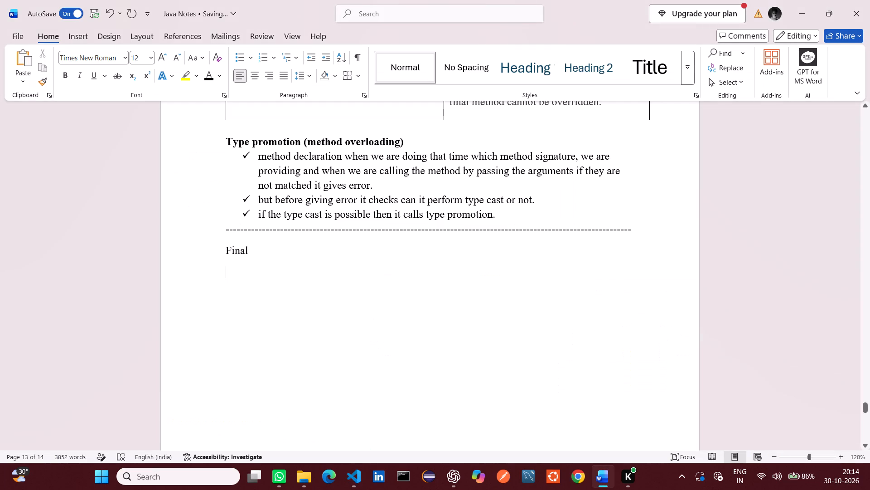
text(final is one keyword)
key(alt+Tab)
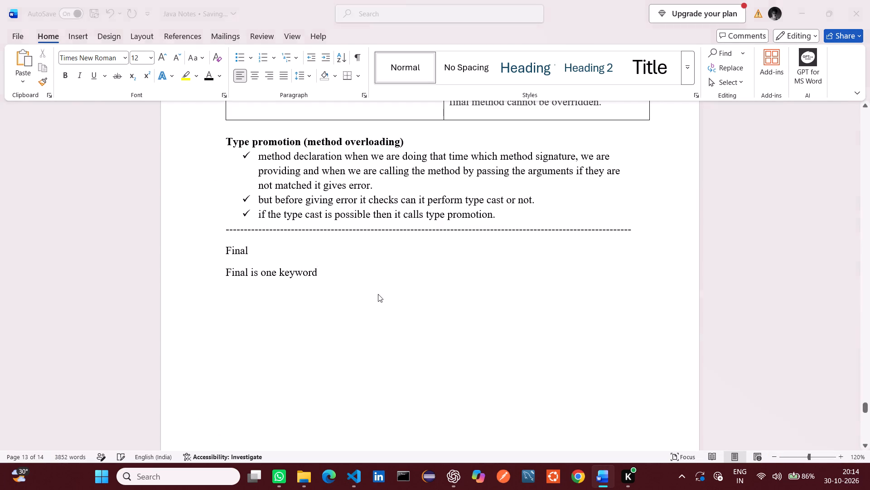
key(alt+Tab)
key(Return)
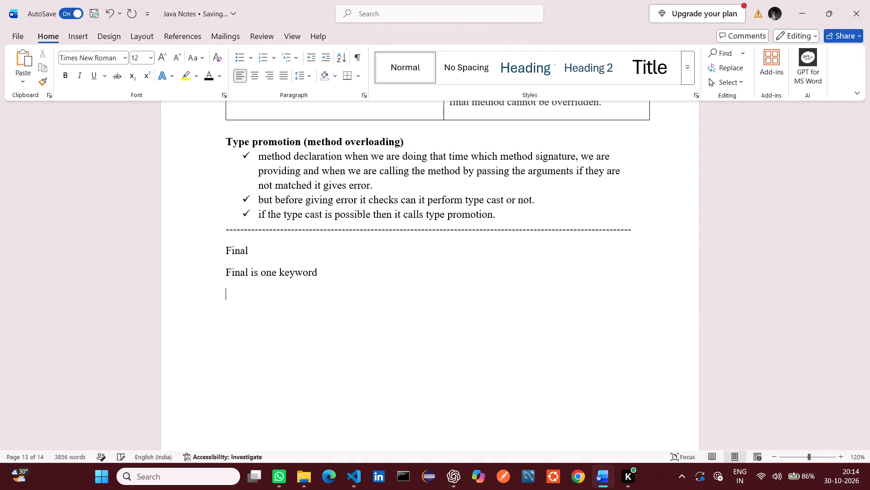
text(it is)
key(space)
key(alt+Tab)
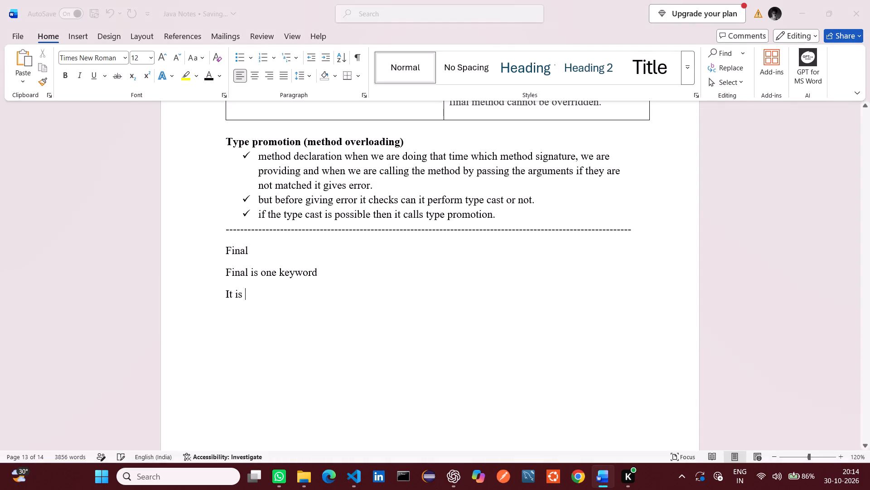
key(alt+Tab)
text(one modifier)
key(Return)
Add the line "It defines constant, we cannot change." below the modifier line, following the VS Code notes.
key(alt+Tab)
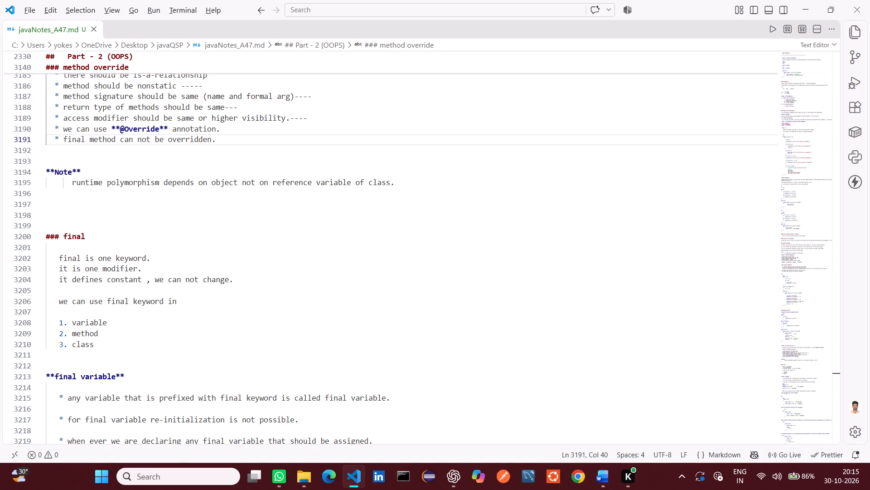
key(alt+Tab)
text(it defines)
key(space)
key(alt+Tab)
key(alt+Tab)
text(constant,)
key(space)
key(alt+Tab)
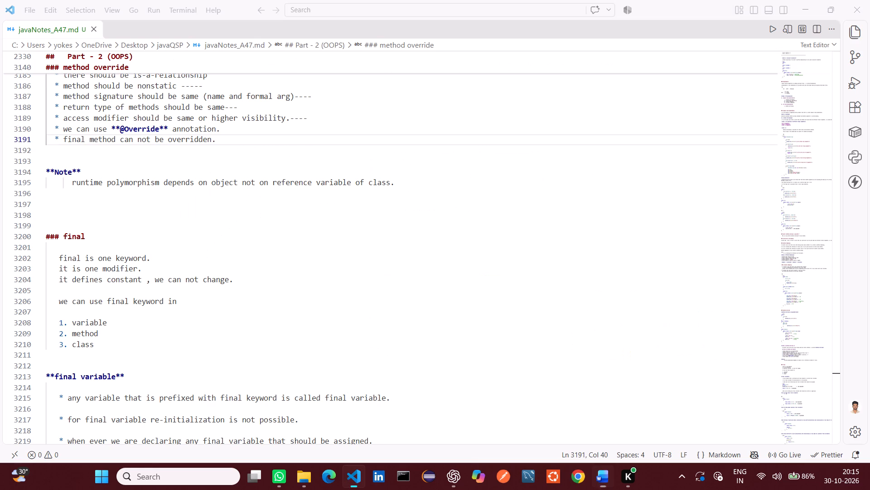
key(alt+Tab)
key(e)
key(BackSpace)
text(we can)
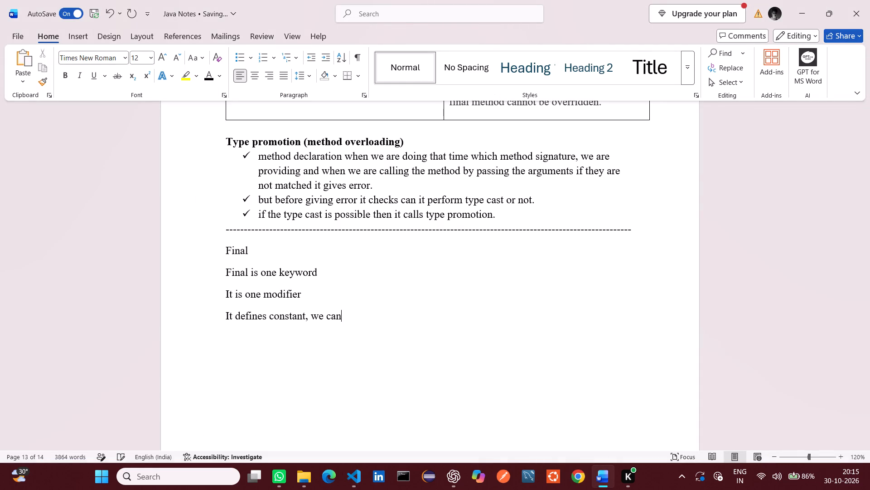
text(not)
key(space)
key(alt+Tab)
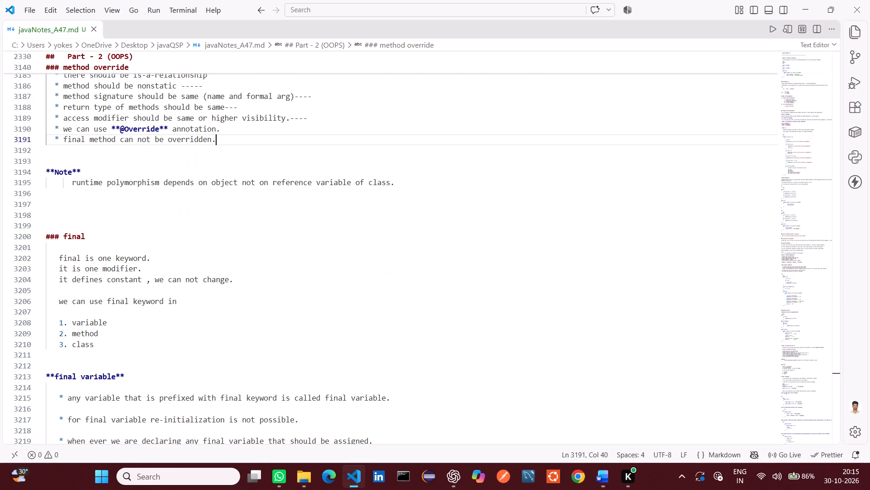
key(alt+Tab)
text(change.)
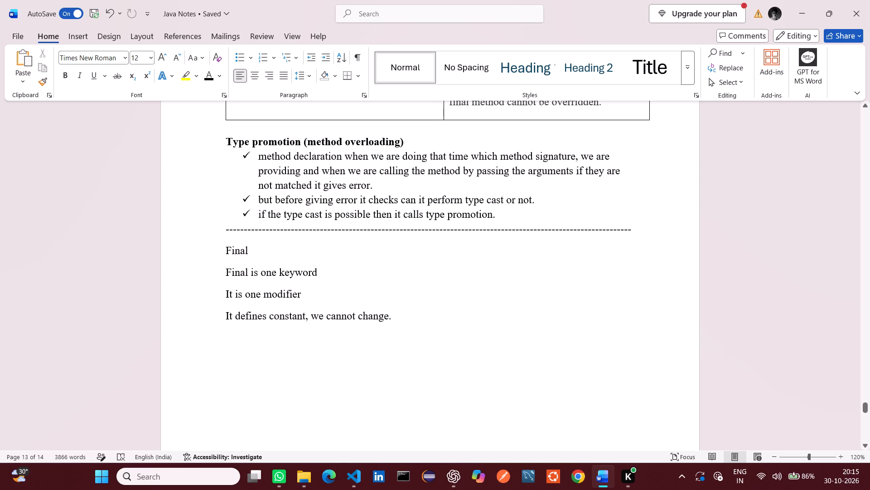
Format the three lines beneath the "Final" title as a check-mark bulleted list.
click(409, 313)
drag(399, 317, 228, 272)
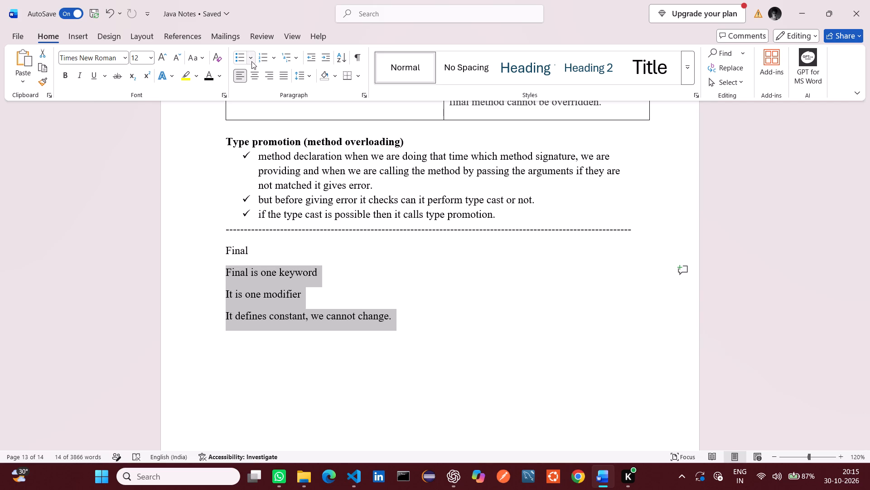
click(251, 61)
click(251, 88)
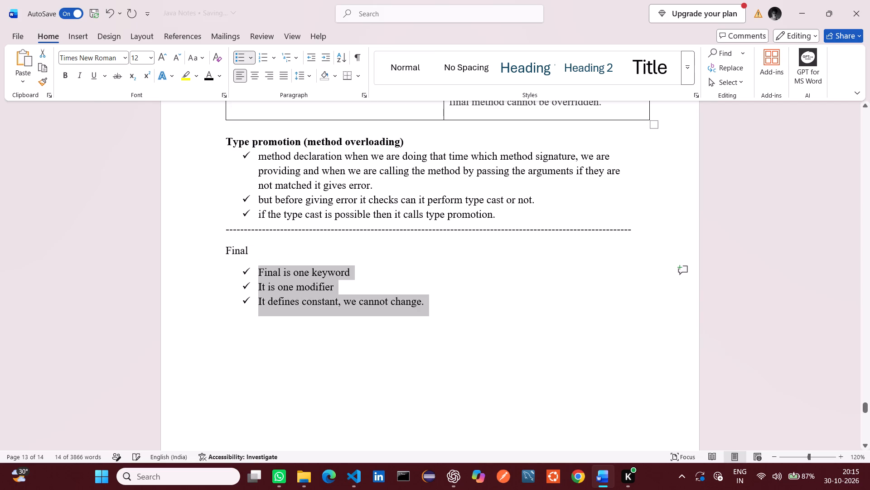
Start a new unbulleted line below "It defines constant, we cannot change.", checking the VS Code notes for what follows.
click(438, 297)
click(430, 302)
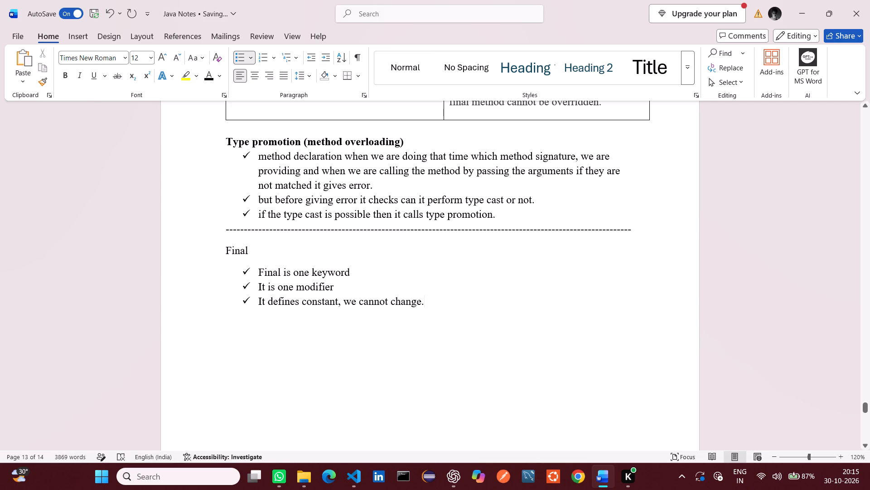
key(Return)
key(BackSpace)
key(BackSpace)
key(BackSpace)
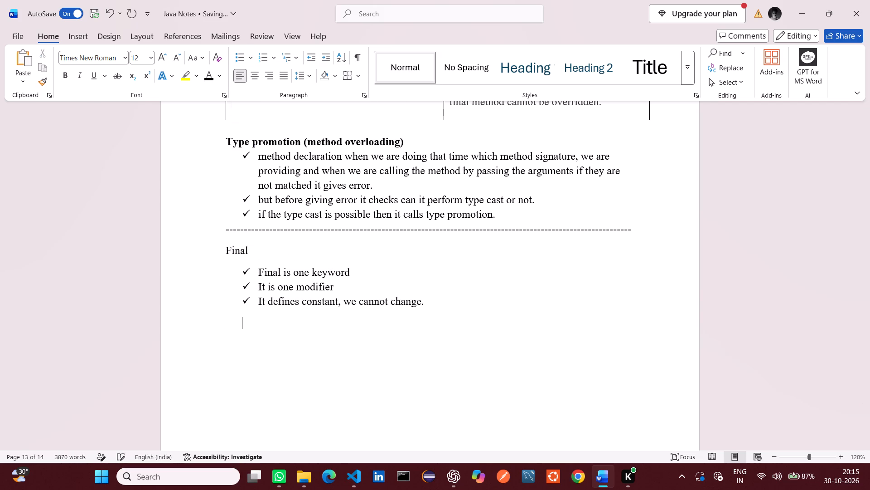
key(alt+Tab)
click(260, 309)
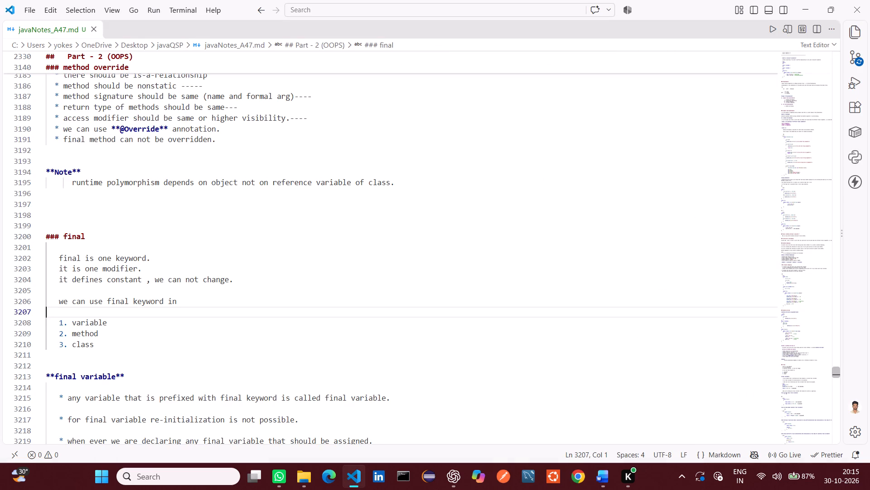
scroll(260, 309, down, 2)
key(alt+Tab)
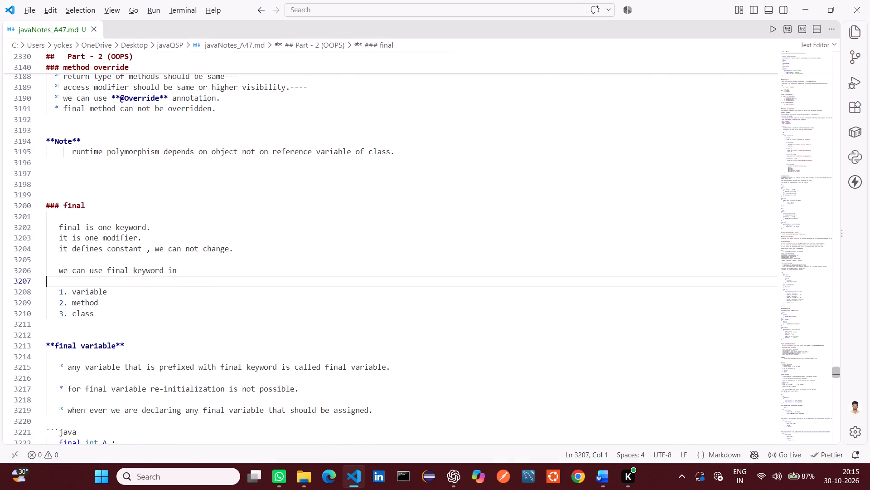
key(BackSpace)
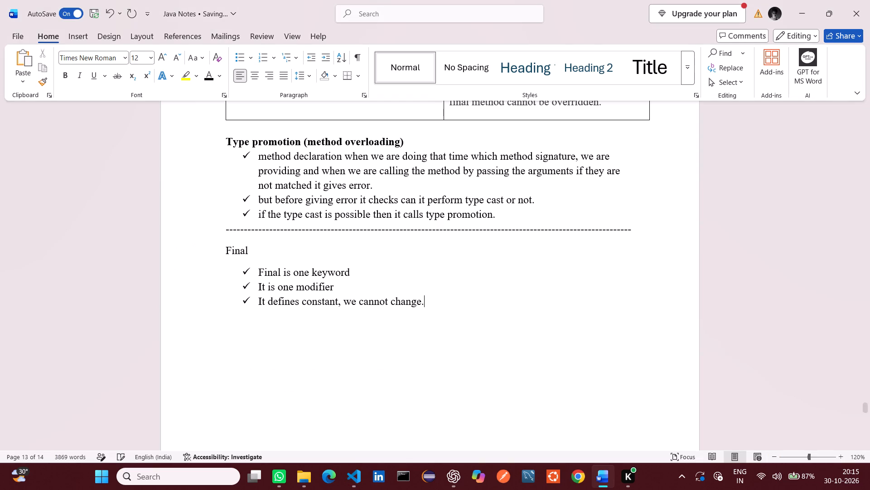
key(Return)
key(Return)
Enter the line "We can use final keyword in" below the check-mark list, following the VS Code notes.
text(we can use)
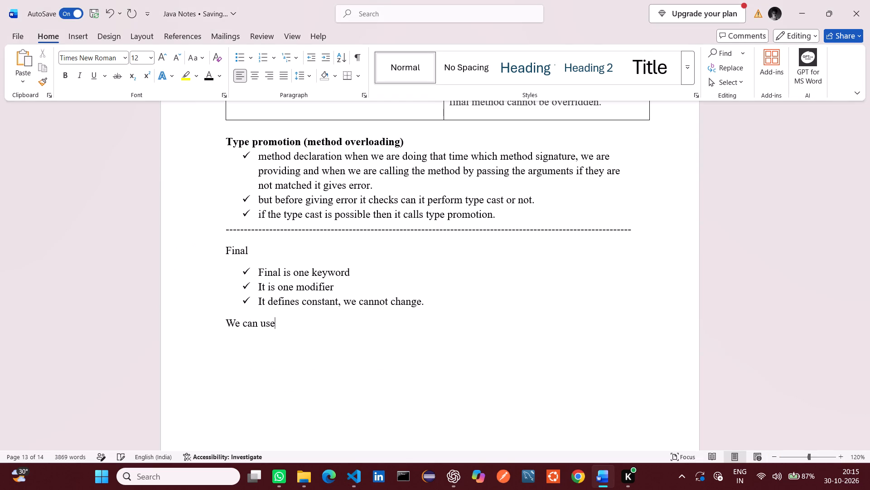
key(space)
text(final keyword)
key(space)
key(alt+Tab)
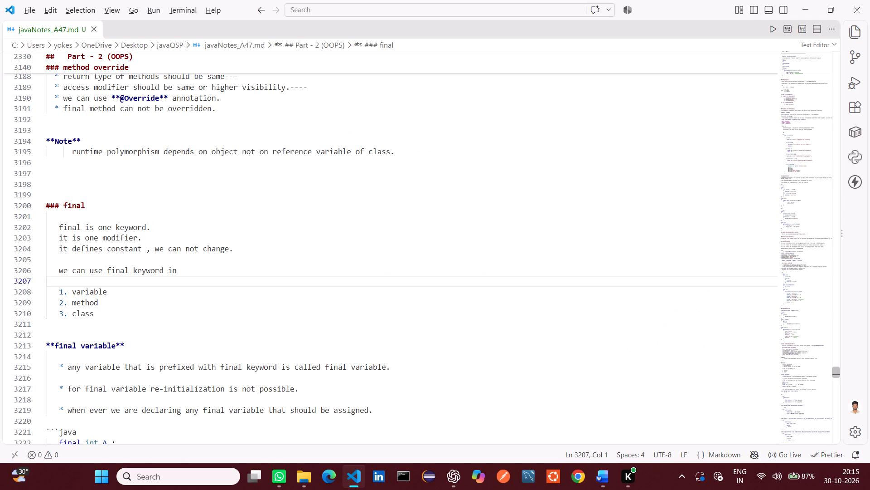
key(alt+Tab)
text(in)
key(space)
key(Return)
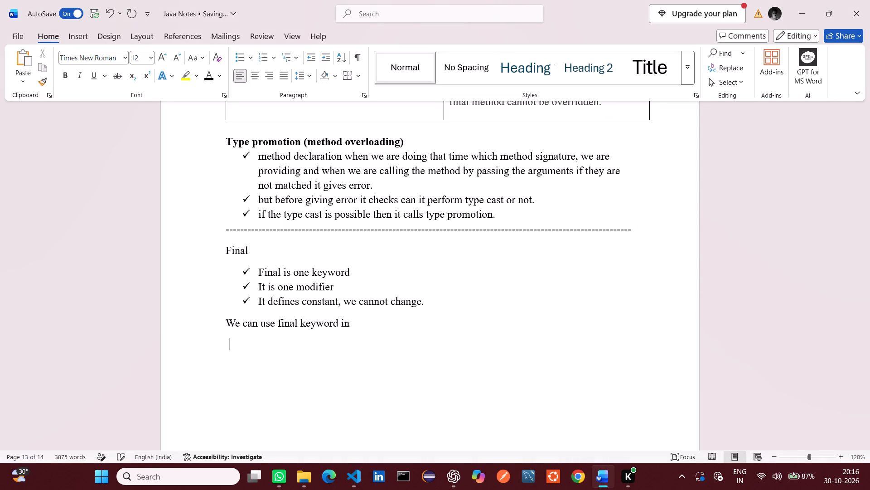
click(275, 59)
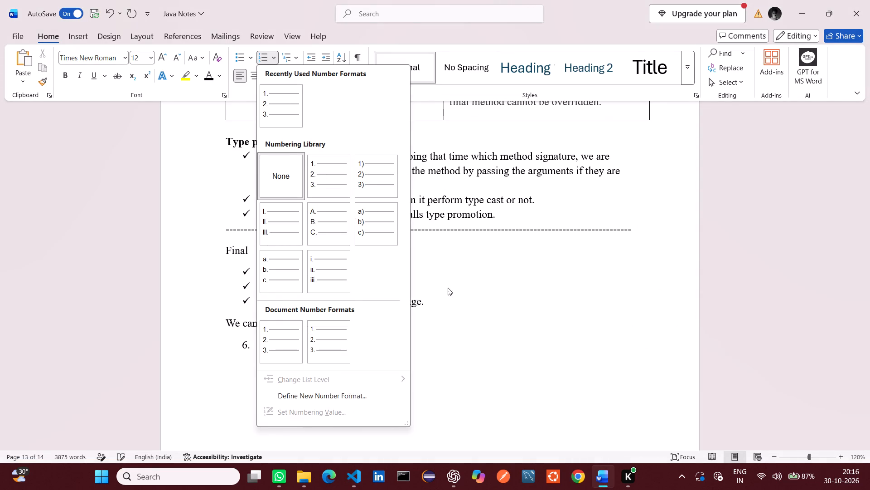
click(425, 318)
Complete the "We can use final keyword in" line with "variable, method, class", following the VS Code notes.
click(376, 325)
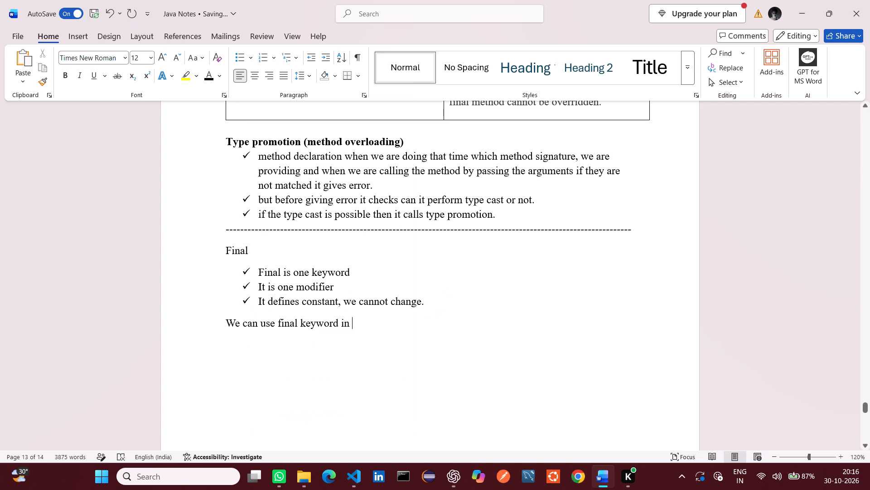
text(varible)
key(BackSpace)
key(BackSpace)
key(BackSpace)
text(able)
text(,)
key(space)
key(alt+Tab)
key(alt+Tab)
text(method,)
key(space)
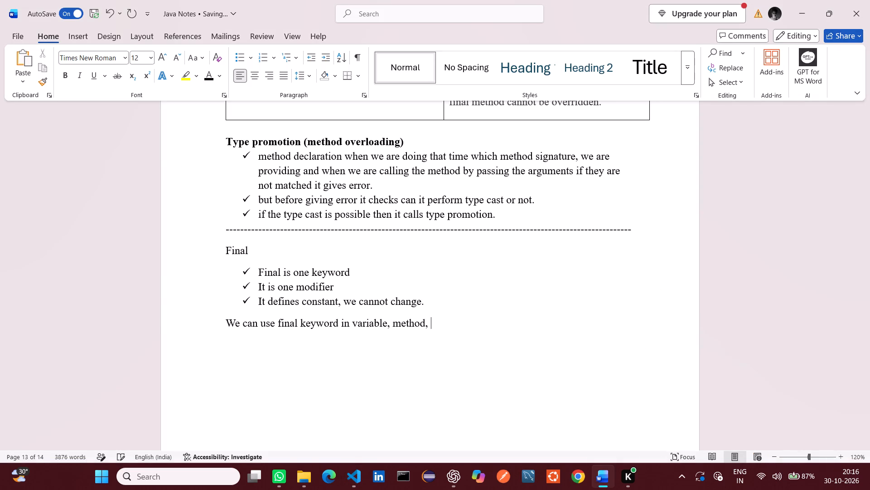
key(alt+Tab)
key(alt+Tab)
text(class)
Insert a 3x3 table below the "We can use final keyword in variable, method, class" line.
scroll(465, 330, down, 1)
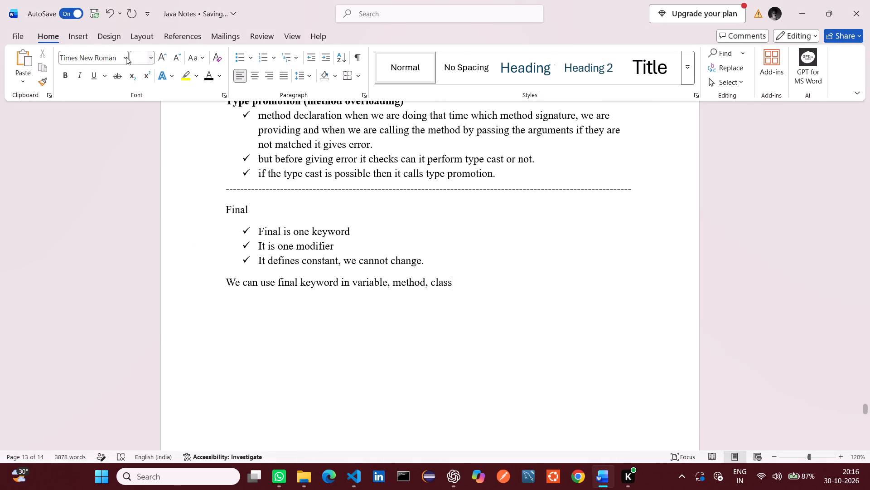
click(86, 37)
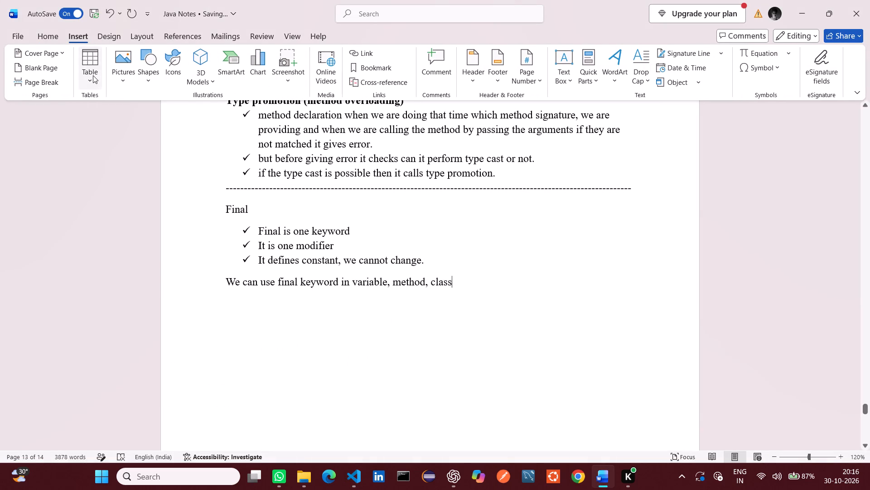
click(93, 75)
click(119, 150)
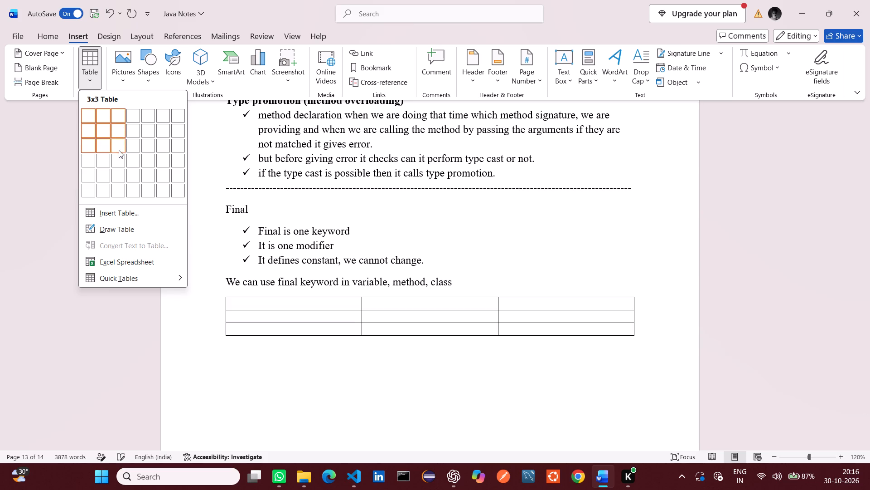
ctrl+scroll(286, 275, up, 2)
scroll(286, 275, down, 1)
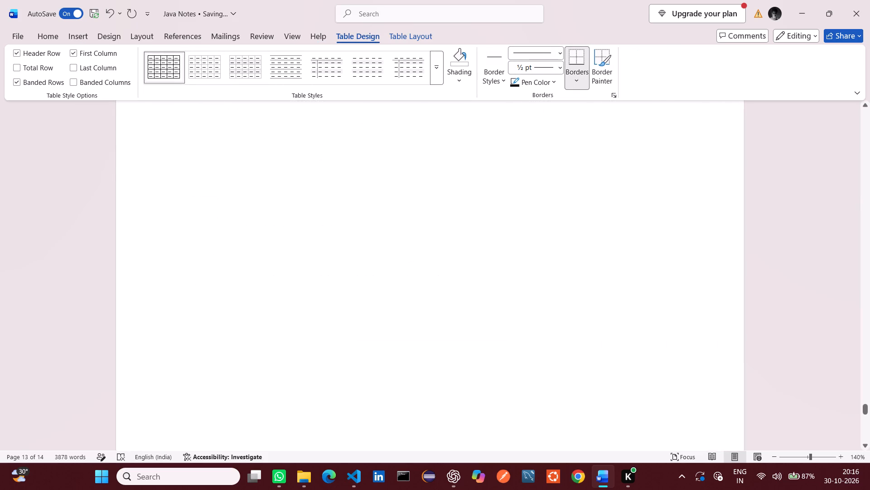
scroll(286, 275, down, 1)
Check the VS Code notes and enter "Final variable" as the heading of the table's first column.
key(alt+Tab)
click(216, 318)
scroll(216, 318, down, 1)
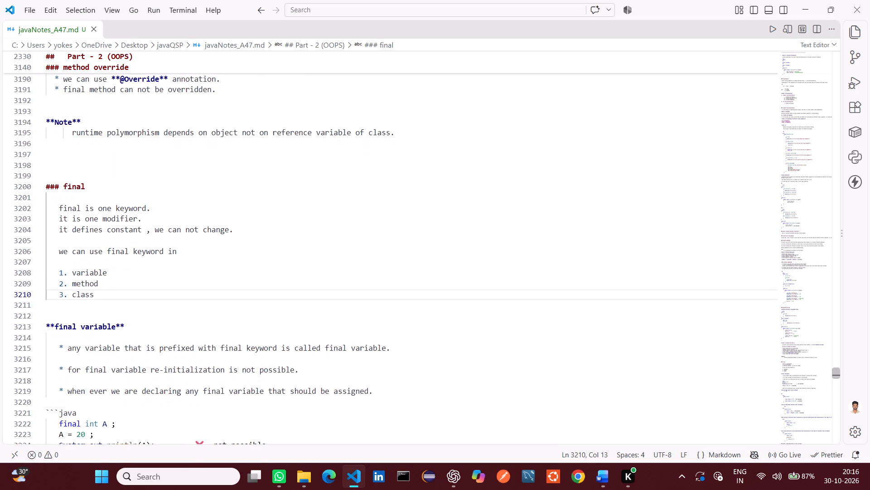
key(alt+Tab)
text(final vara)
key(BackSpace)
text(iable)
Copy "any variable that is prefixed with final keyword is called final variable." from VS Code into the cell under "Final variable".
click(282, 282)
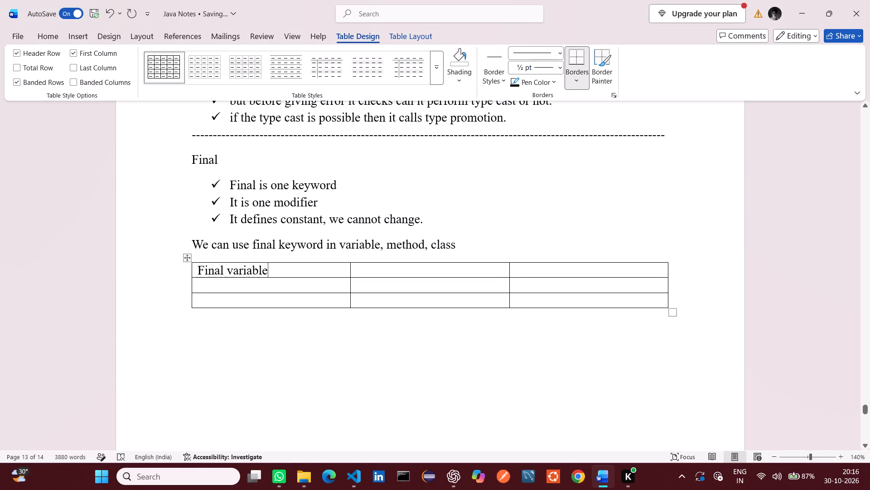
key(alt+Tab)
key(alt+Tab)
key(alt+Tab)
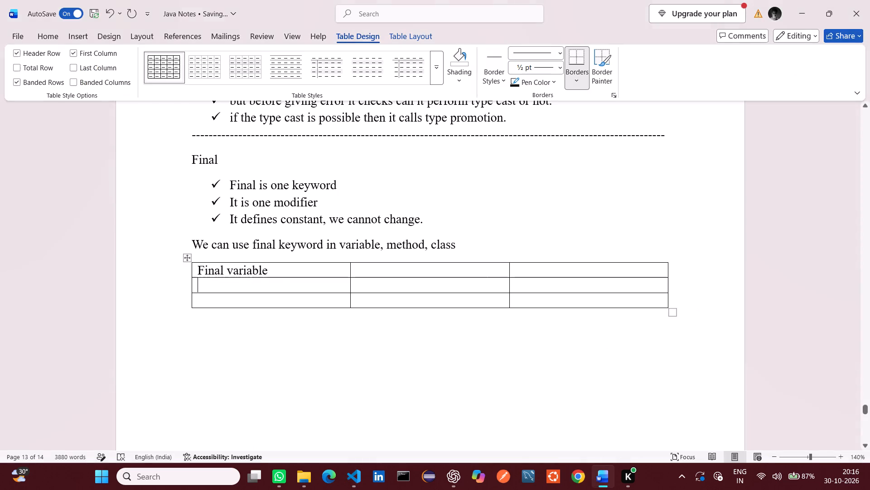
drag(390, 346, 67, 347)
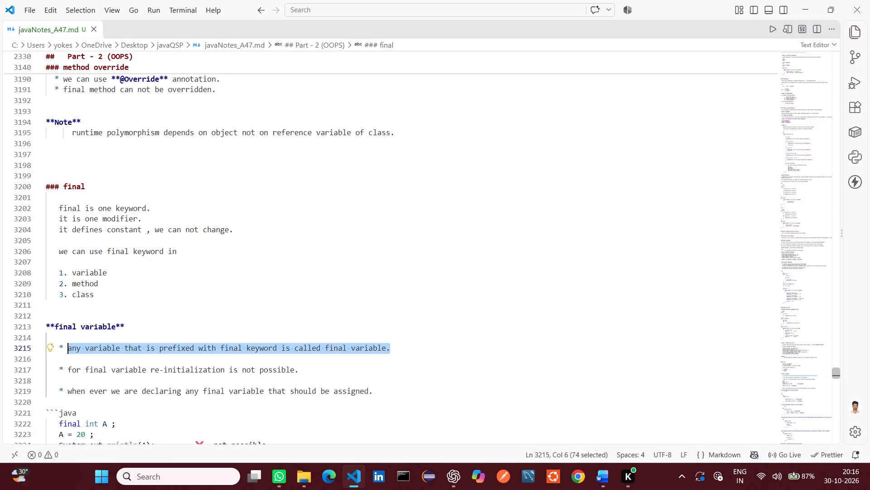
drag(67, 347, 68, 347)
key(ctrl+c)
key(alt+Tab)
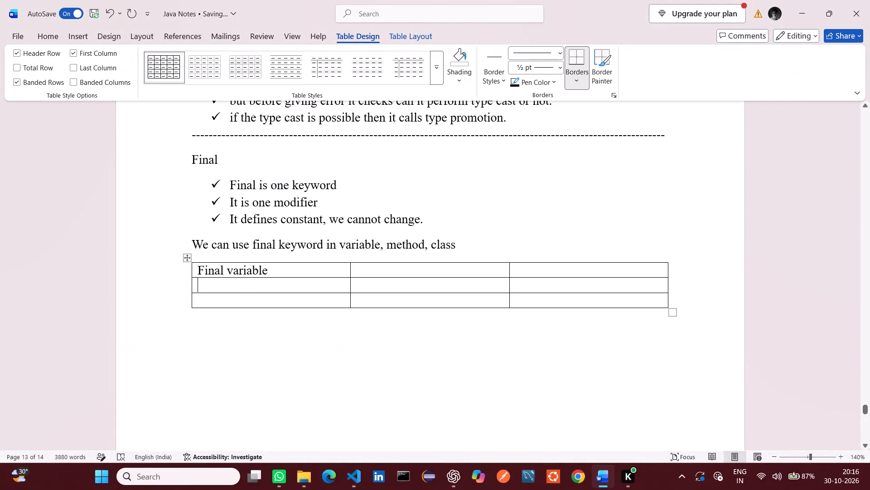
key(ctrl+v)
Copy "for final variable re-initialization is not possible." from VS Code into the third row of the "Final variable" column.
key(alt+Tab)
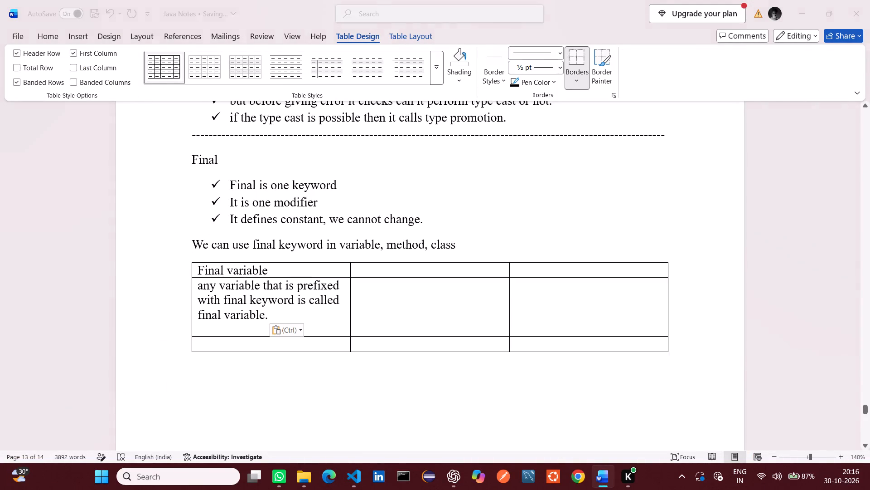
drag(299, 373, 127, 379)
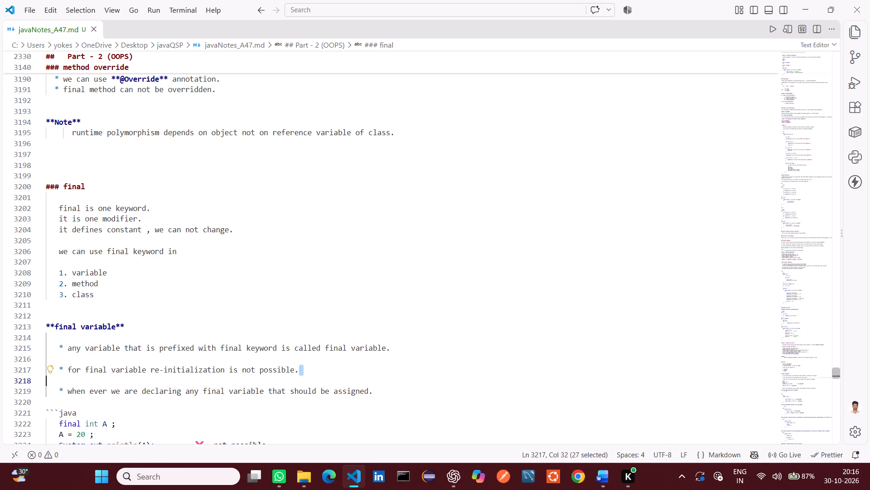
drag(127, 379, 68, 370)
key(ctrl+c)
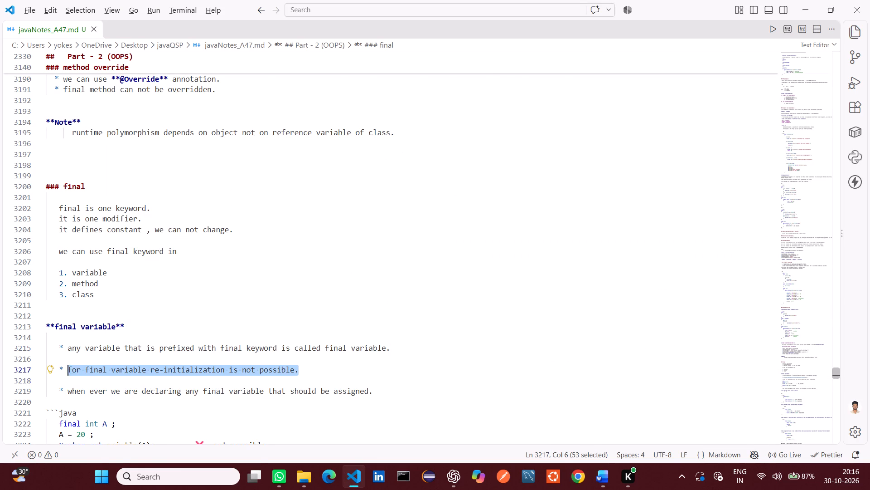
key(alt+Tab)
click(225, 343)
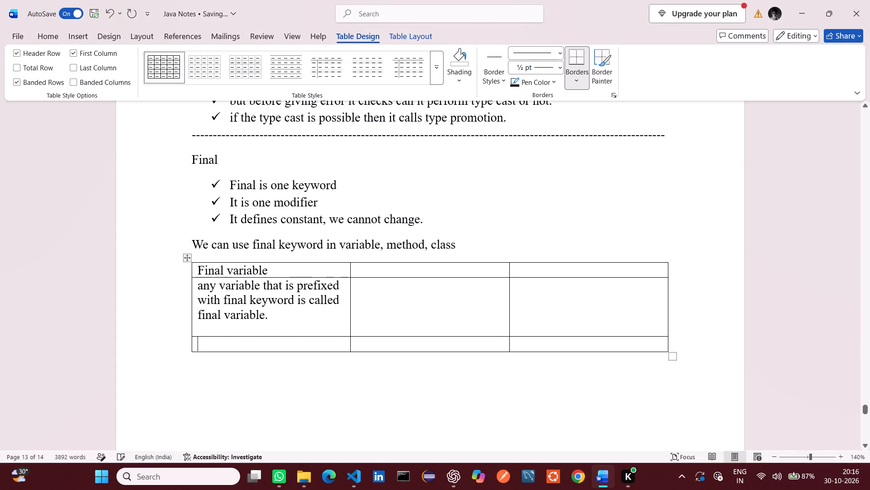
key(ctrl+v)
Add a row at the table's bottom and copy VS Code's "when ever we are declaring any final variable that should be assigned." into its first cell.
scroll(225, 343, down, 1)
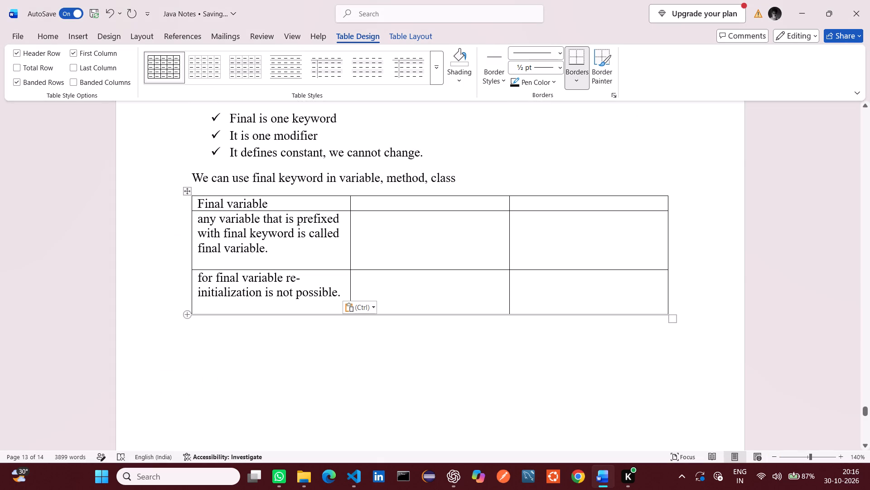
click(186, 314)
key(alt+Tab)
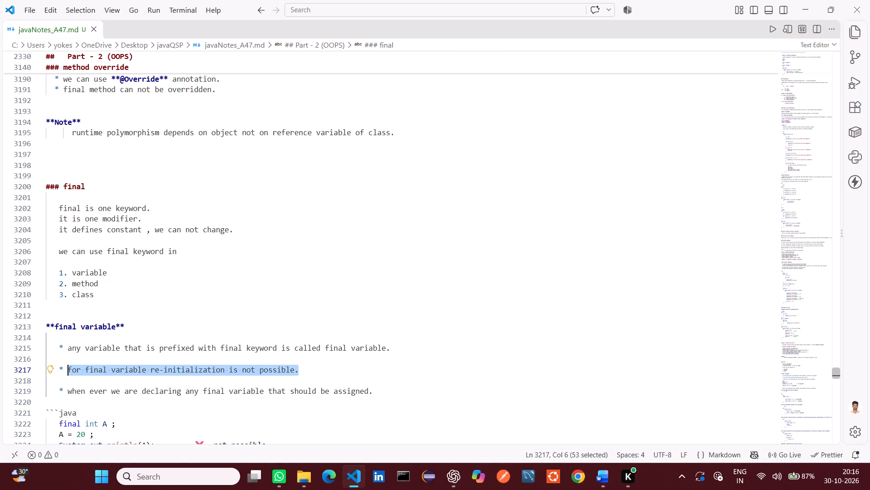
drag(374, 391, 151, 392)
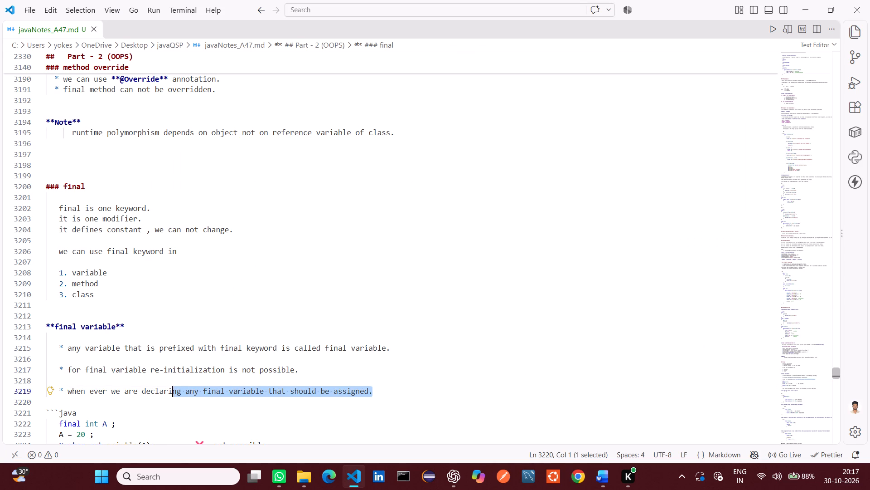
drag(151, 392, 68, 390)
key(ctrl+c)
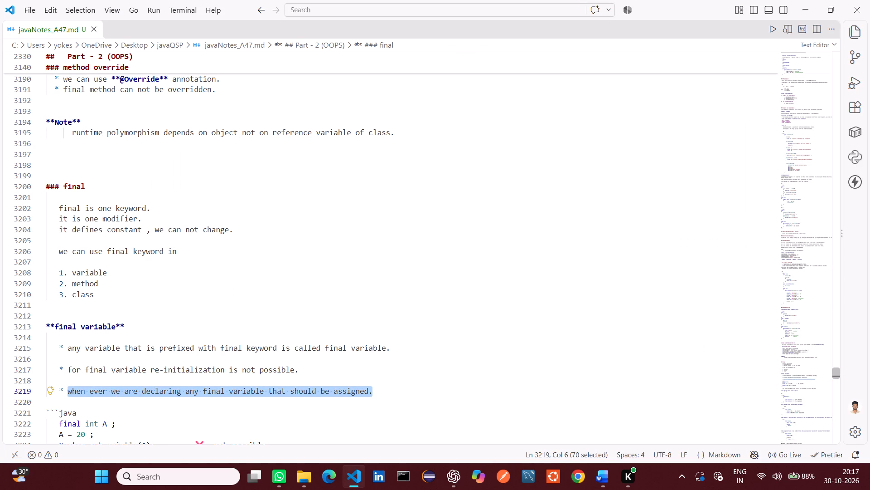
key(alt+Tab)
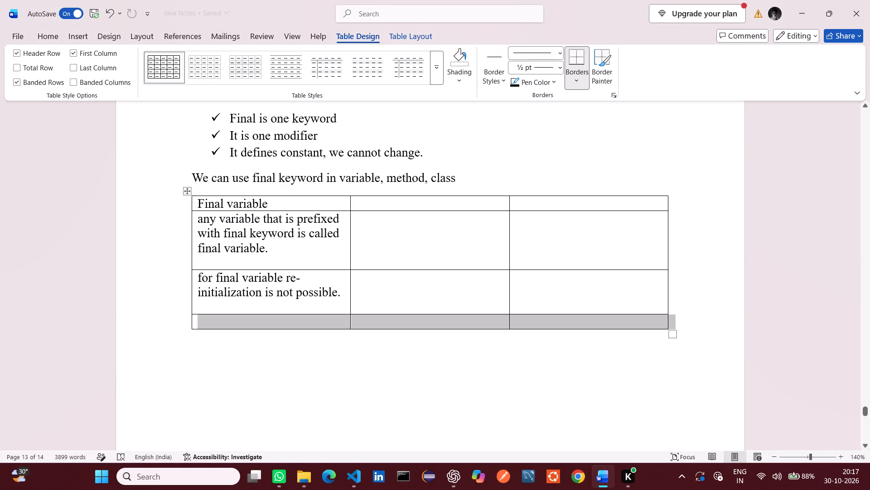
click(217, 320)
key(ctrl+v)
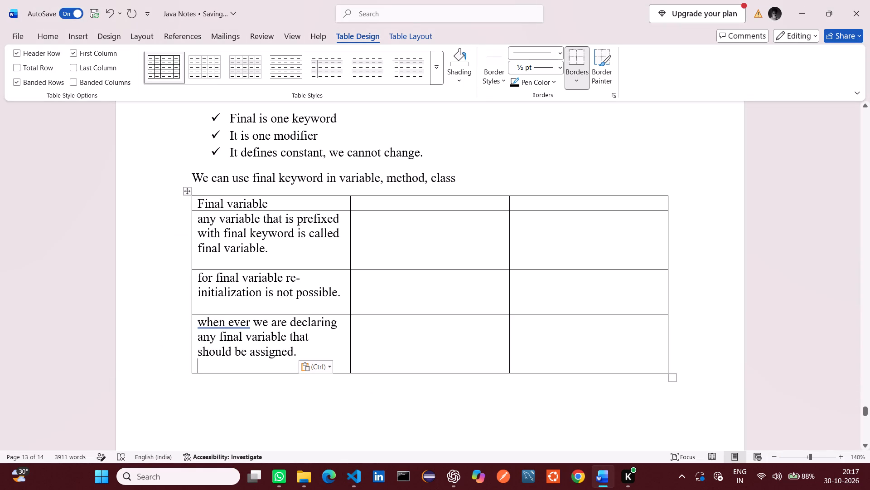
Correct "when ever" to "whenever" in the fourth row of the "Final variable" column.
click(228, 322)
key(BackSpace)
Switch to VS Code and read the final variable notes and code examples through to the final class section.
key(alt+Tab)
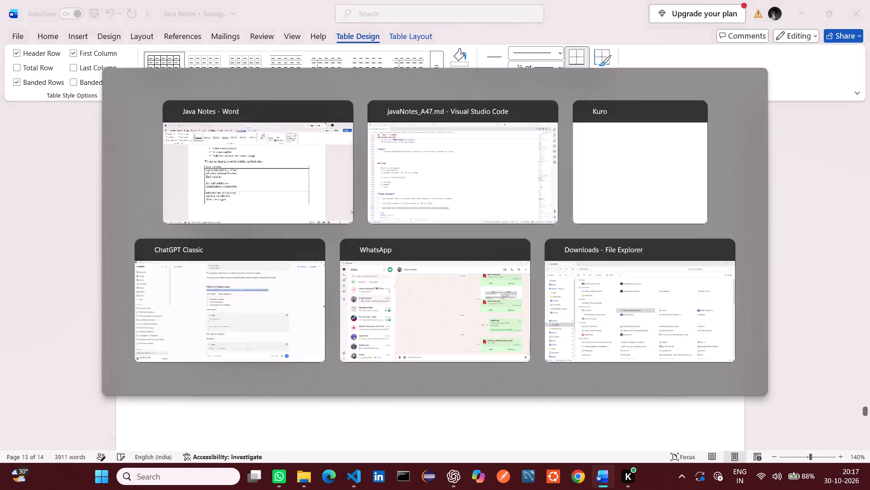
scroll(273, 351, down, 4)
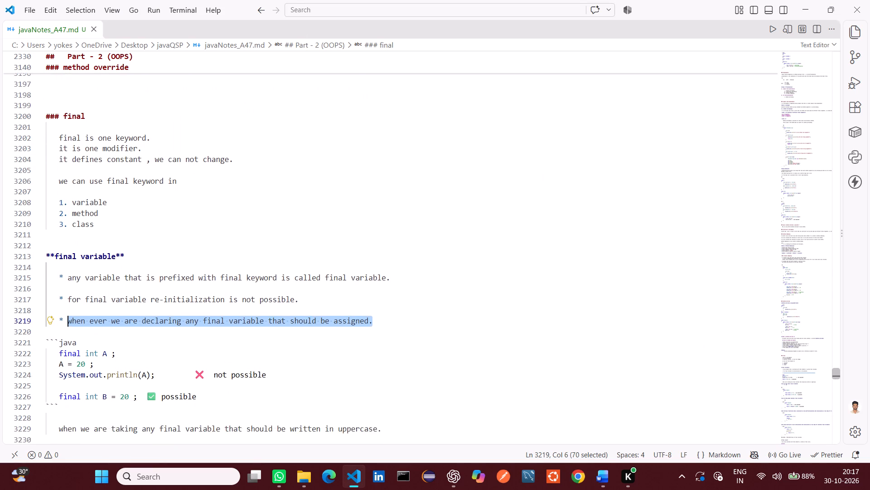
scroll(273, 351, down, 3)
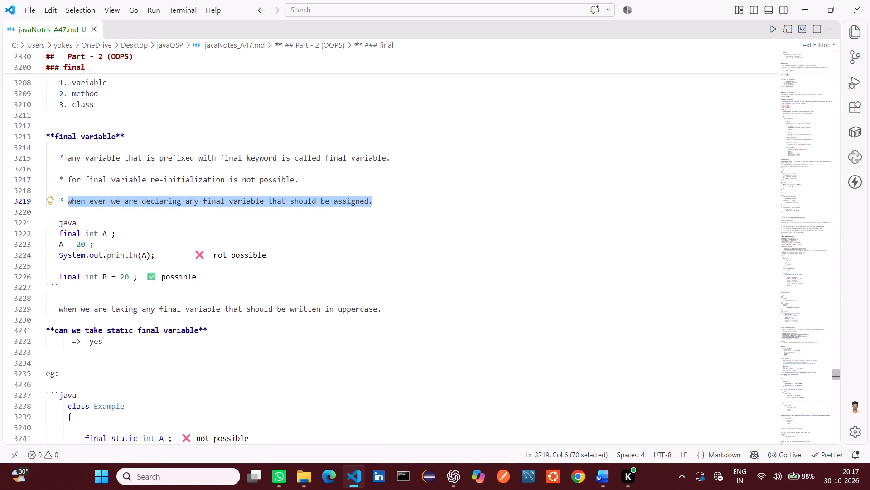
scroll(273, 351, down, 3)
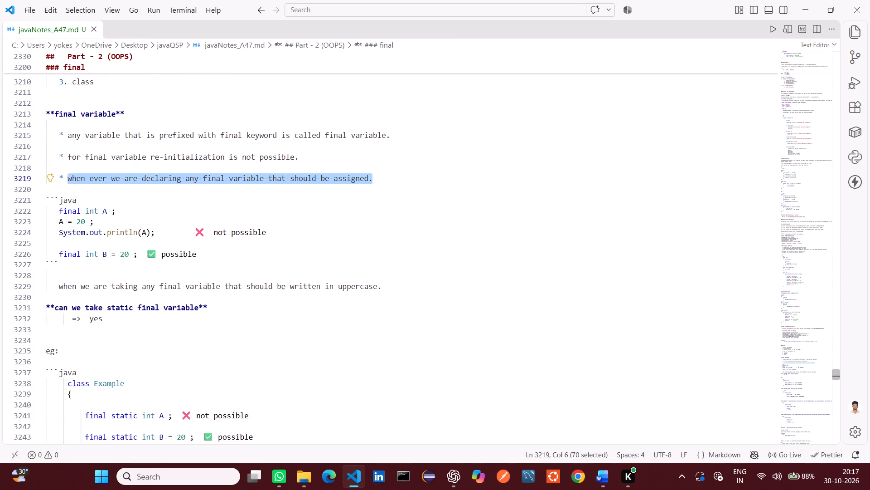
scroll(273, 351, down, 2)
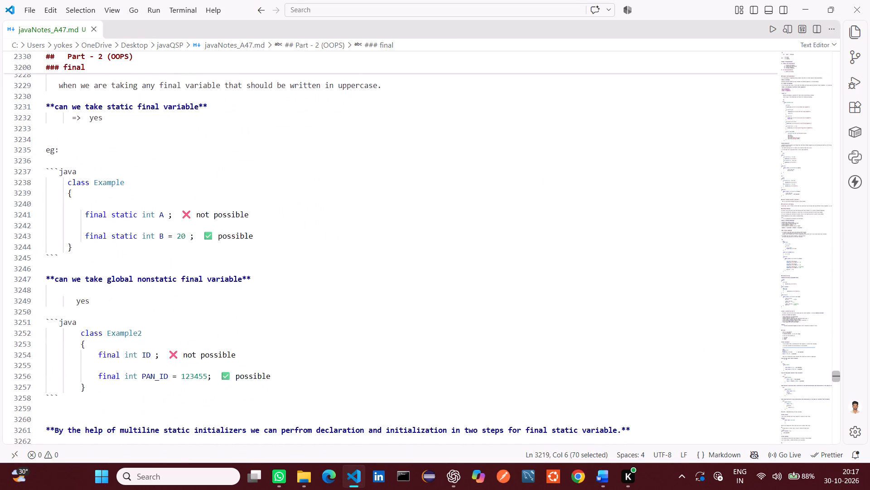
scroll(273, 351, down, 1)
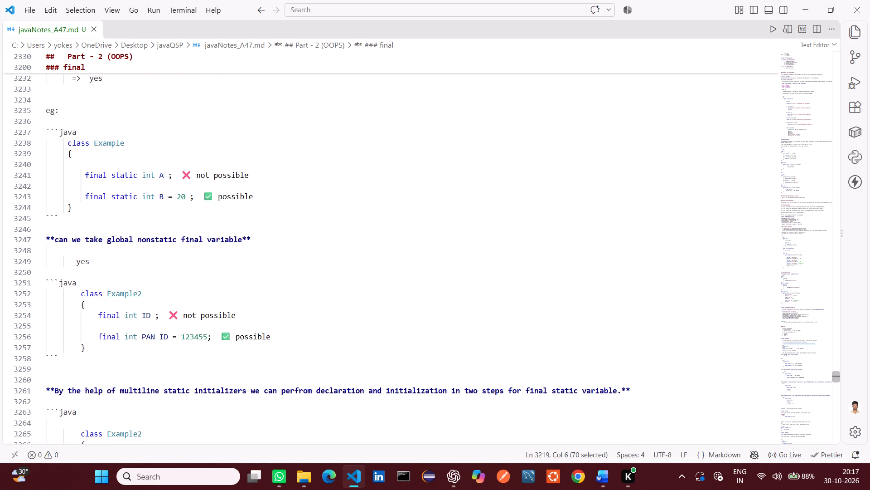
scroll(222, 353, up, 1)
scroll(222, 353, down, 1)
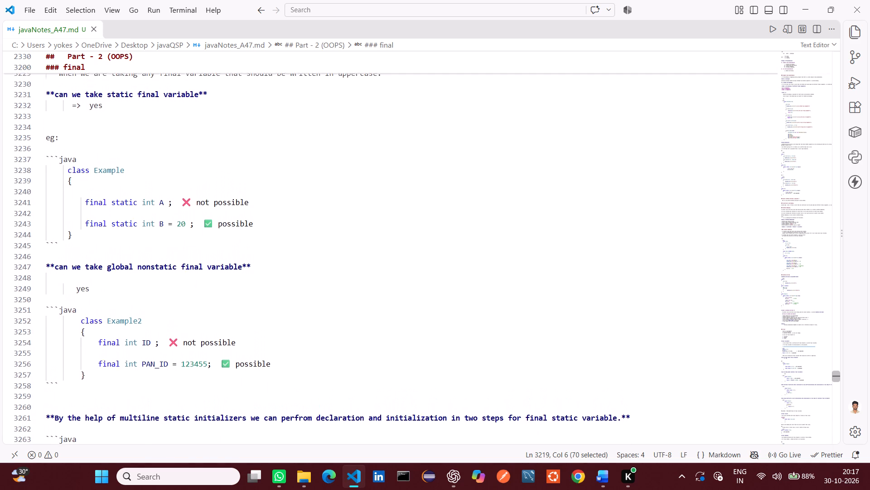
scroll(222, 353, down, 1)
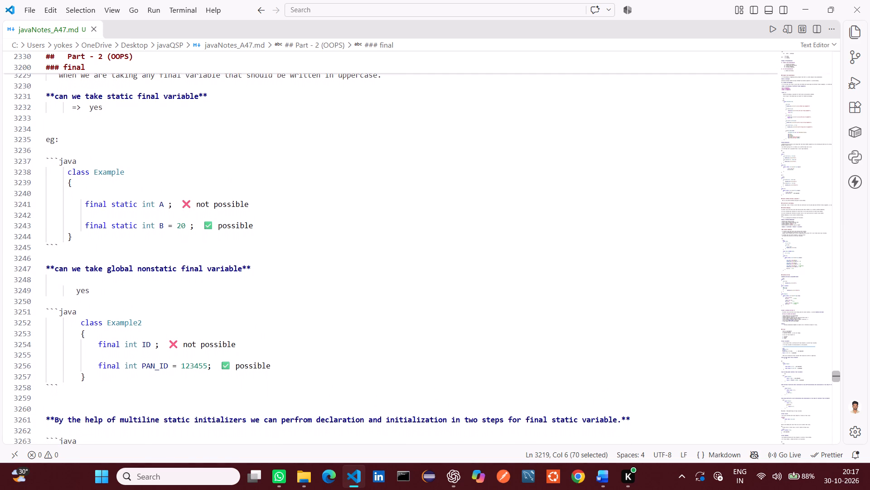
scroll(222, 353, down, 3)
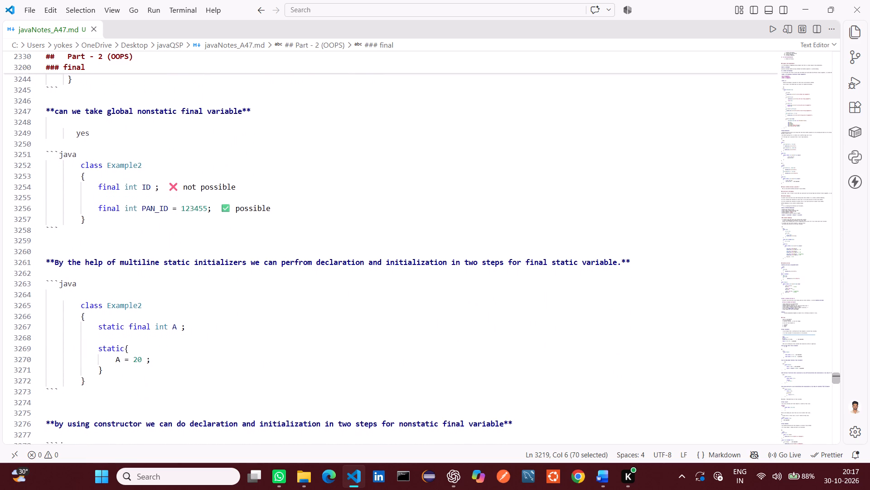
scroll(222, 353, down, 3)
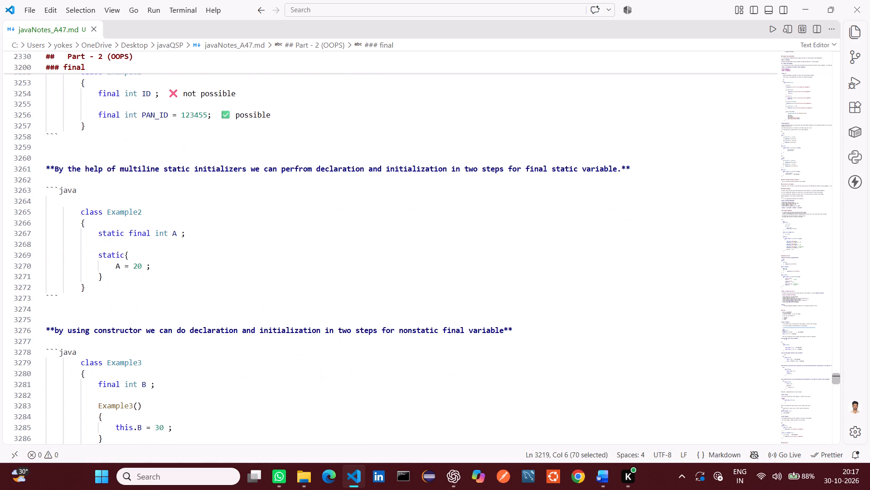
scroll(222, 353, down, 4)
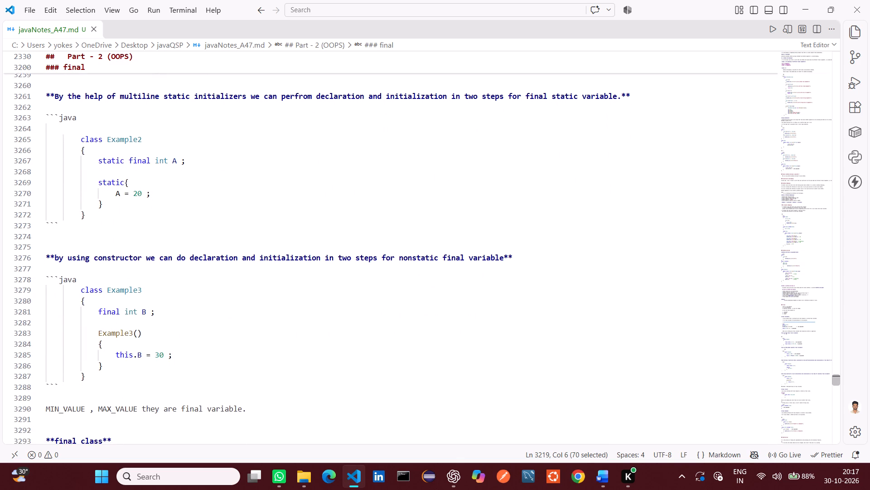
scroll(222, 353, down, 2)
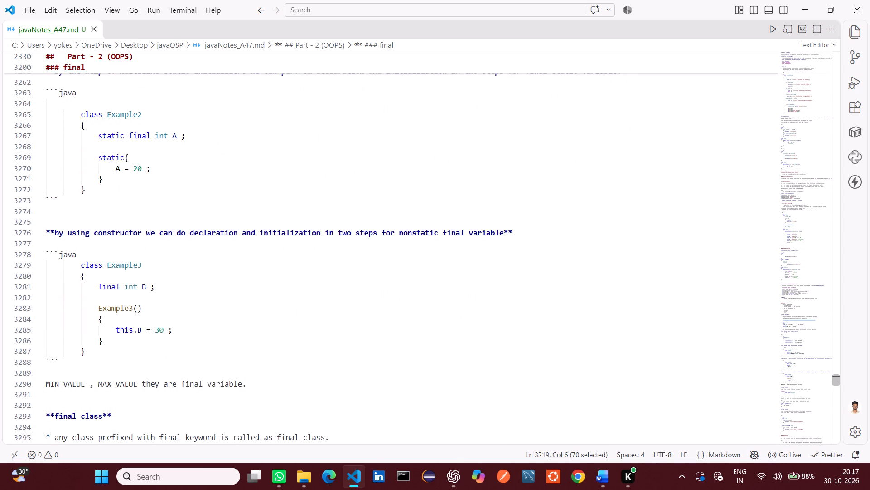
scroll(222, 353, down, 2)
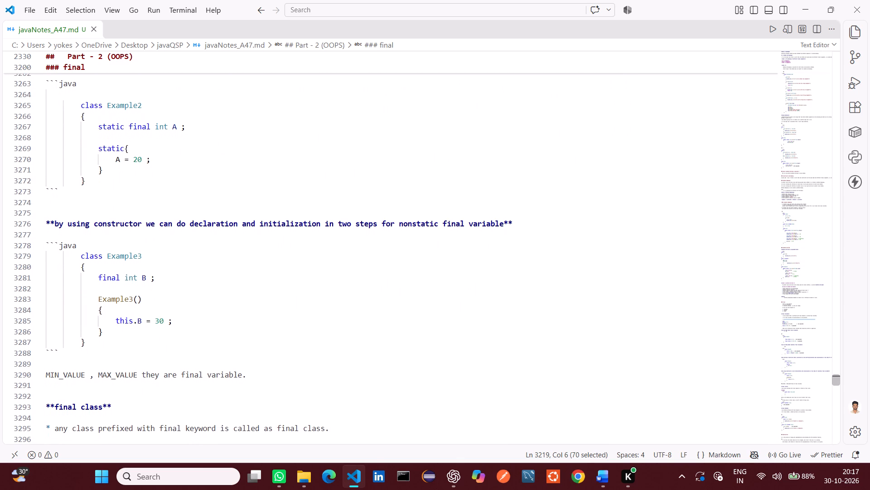
scroll(222, 353, down, 2)
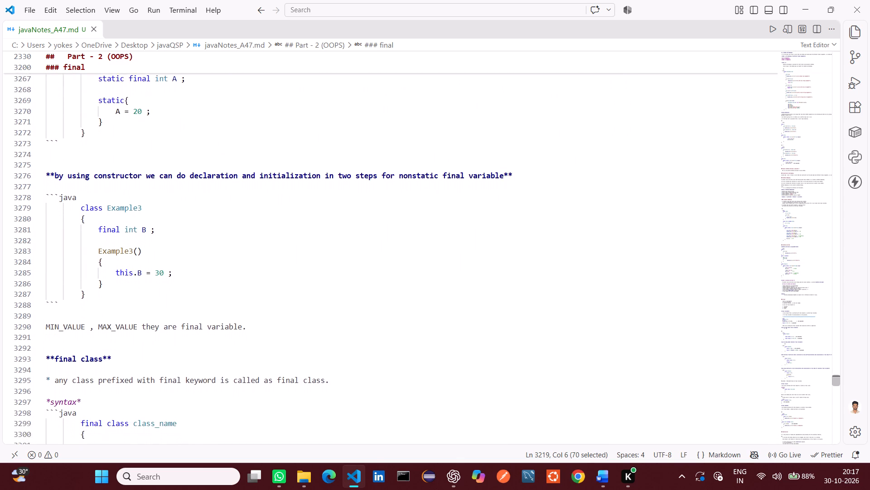
scroll(222, 353, down, 2)
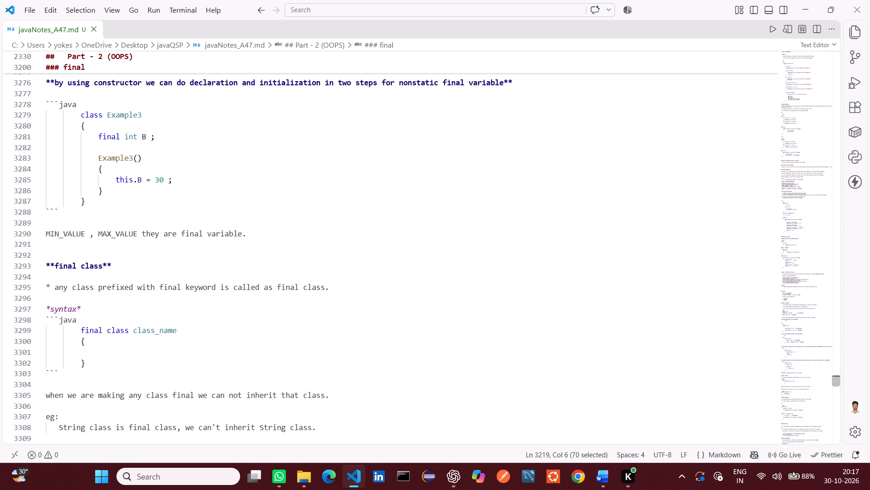
scroll(222, 353, down, 1)
Review the notes on two-step declaration and initialization of static and nonstatic final variables again.
scroll(222, 353, up, 1)
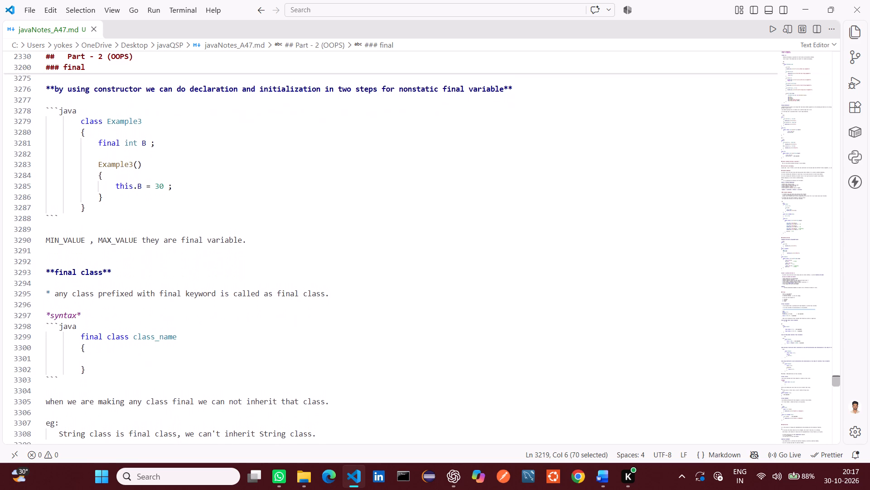
scroll(222, 353, up, 3)
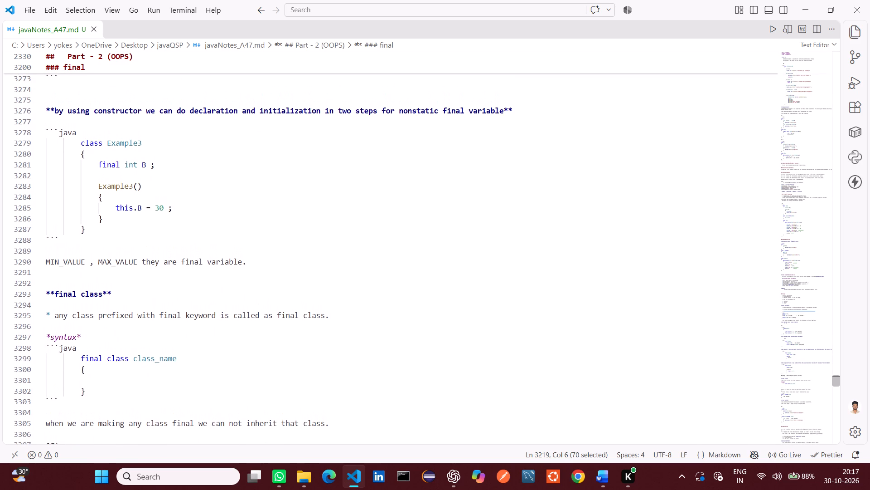
scroll(222, 353, up, 1)
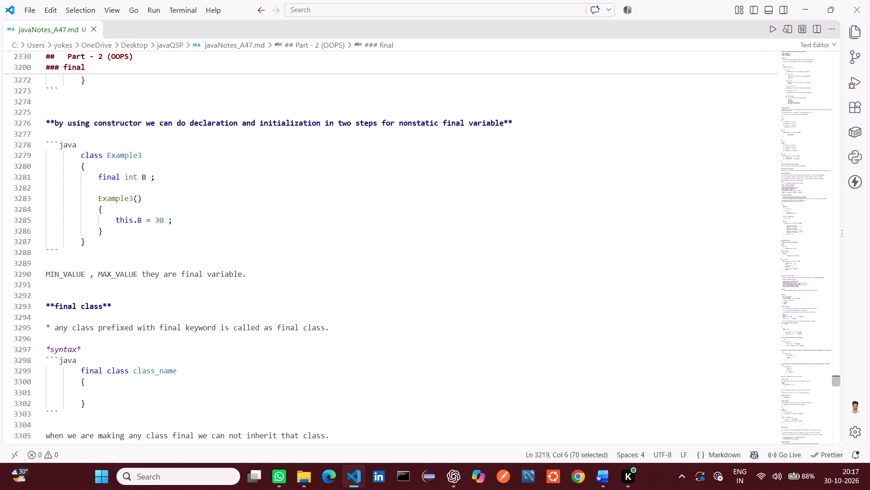
scroll(150, 151, up, 3)
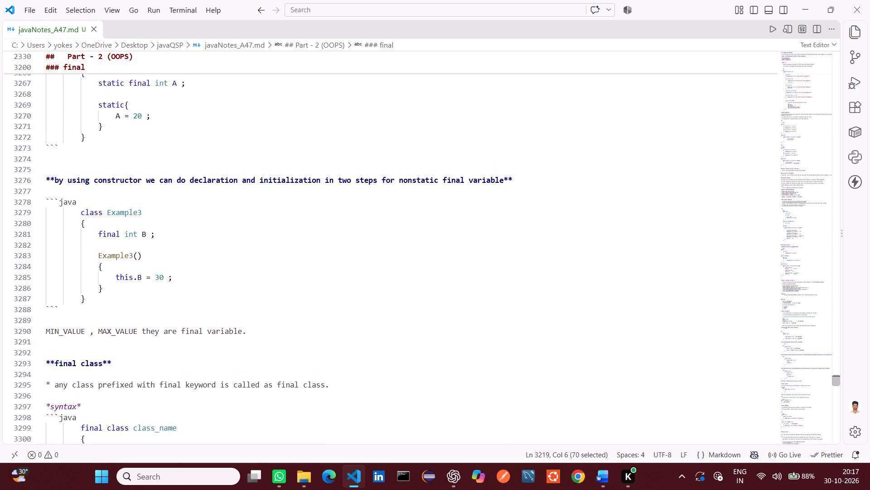
scroll(150, 151, up, 3)
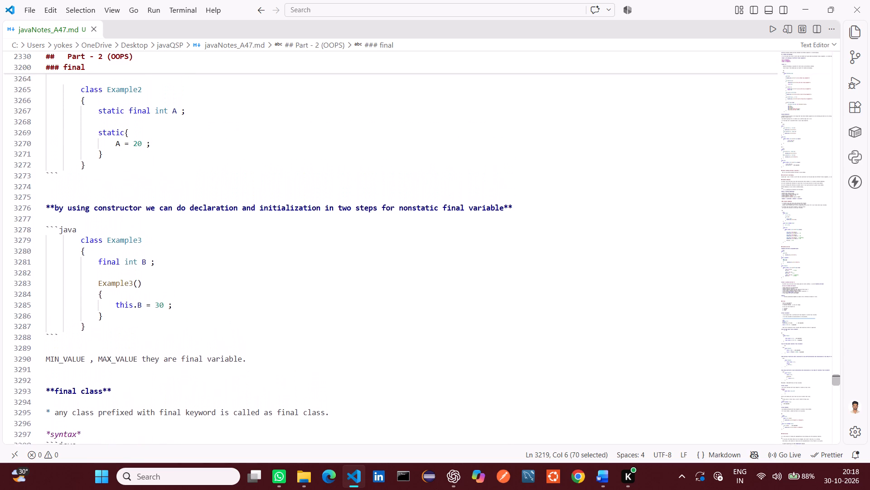
scroll(150, 151, up, 2)
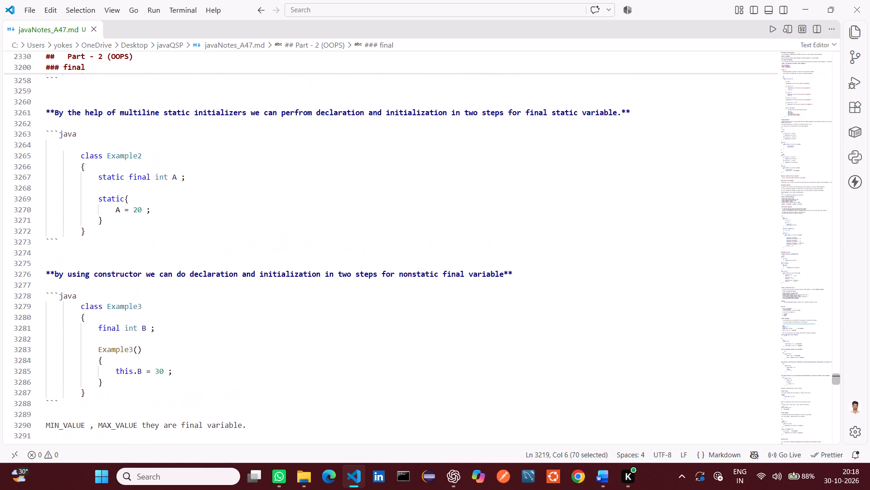
scroll(150, 151, up, 3)
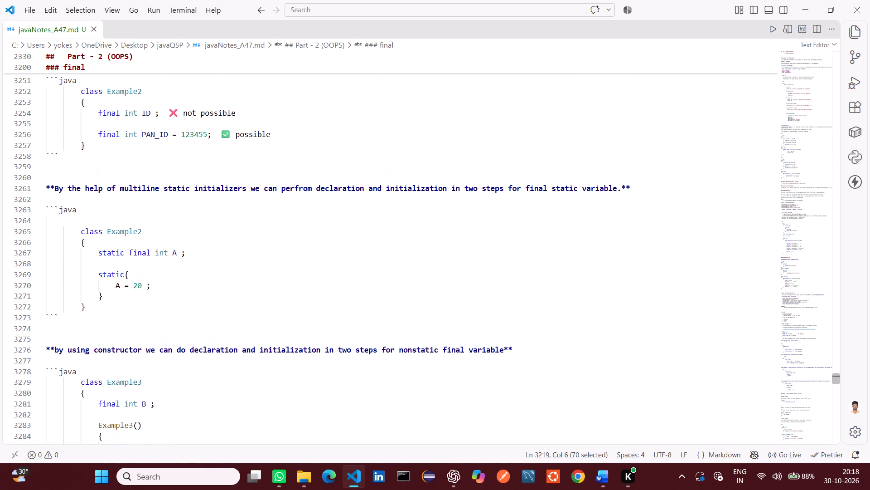
scroll(150, 151, down, 3)
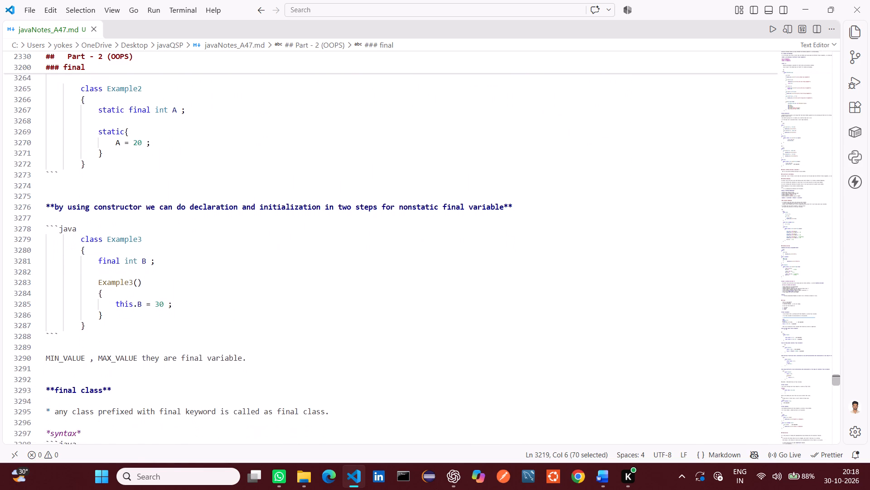
scroll(150, 151, down, 3)
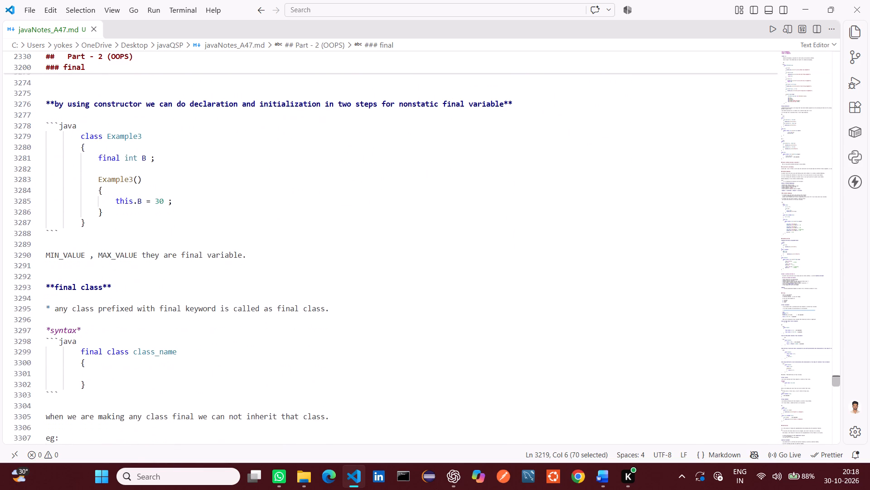
Copy VS Code's "by using constructor we can do declaration and initialization in two steps for nonstatic final variable" into the first cell of a new bottom table row in Word.
scroll(148, 154, up, 1)
drag(55, 133, 127, 131)
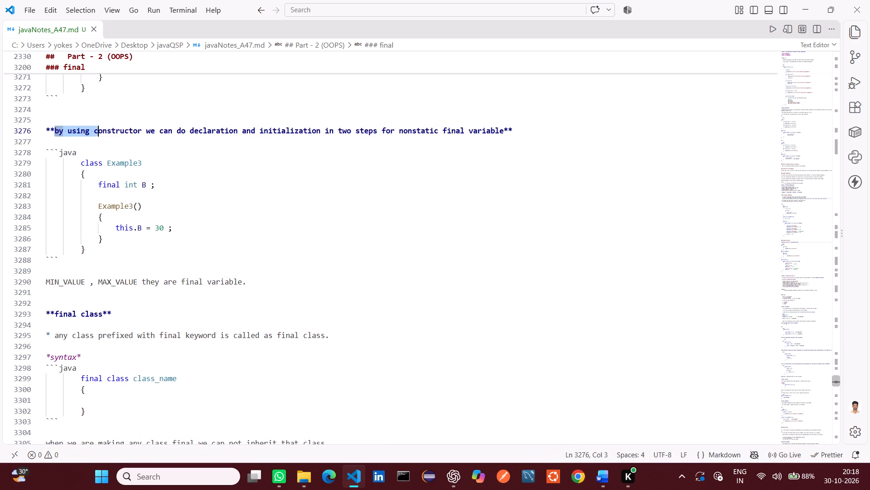
drag(127, 131, 465, 133)
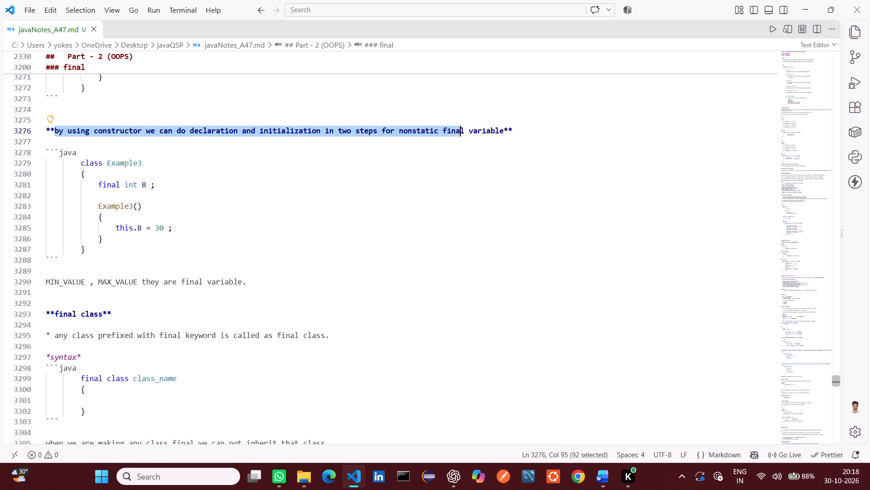
drag(465, 133, 503, 132)
key(ctrl+c)
scroll(503, 132, up, 7)
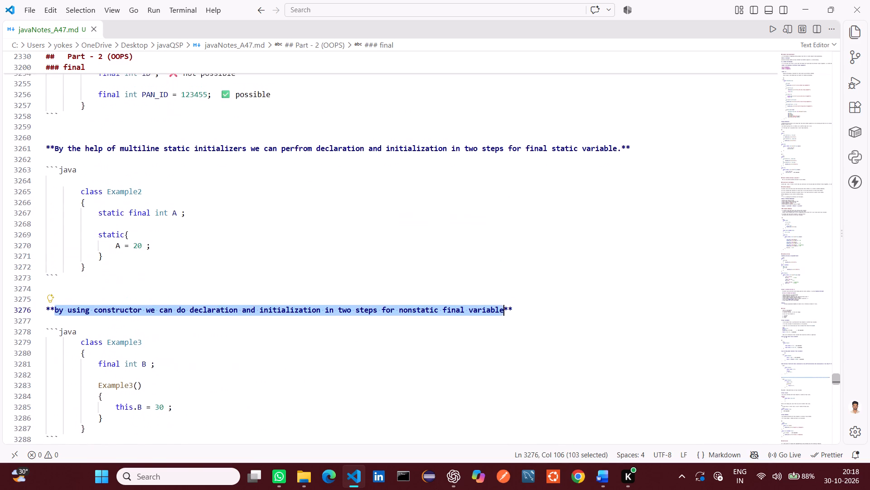
scroll(503, 132, up, 1)
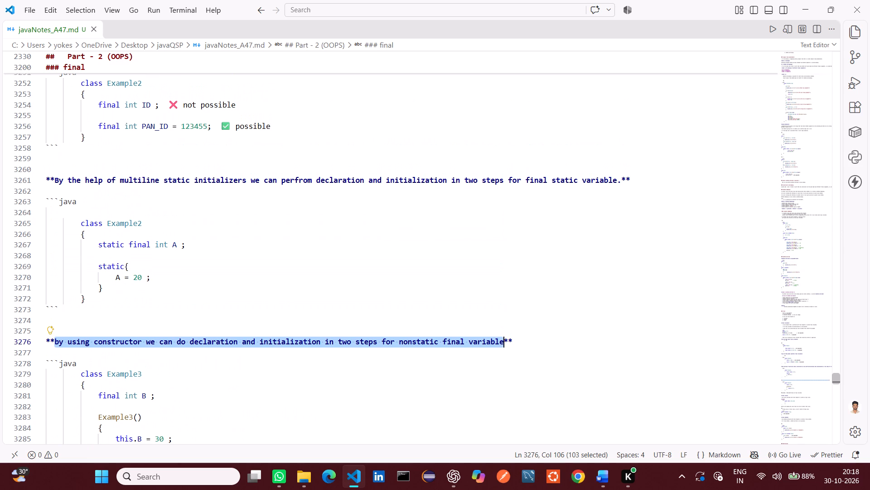
key(alt+Tab)
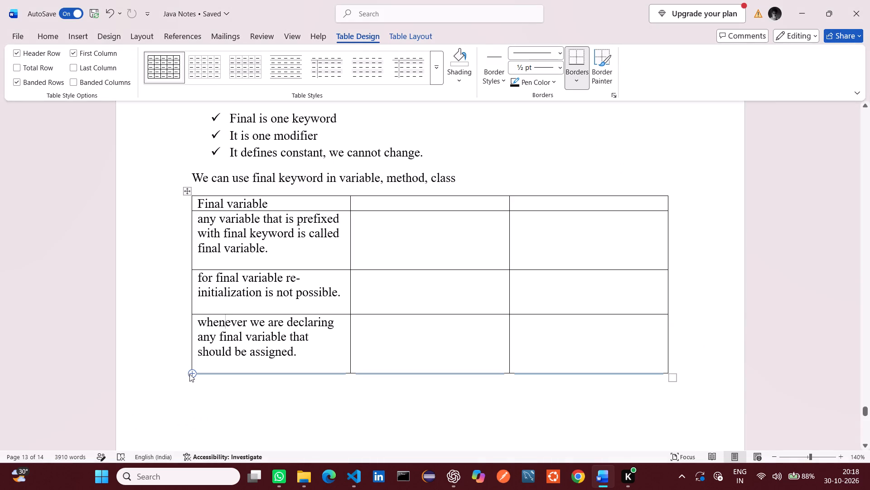
click(189, 373)
click(216, 387)
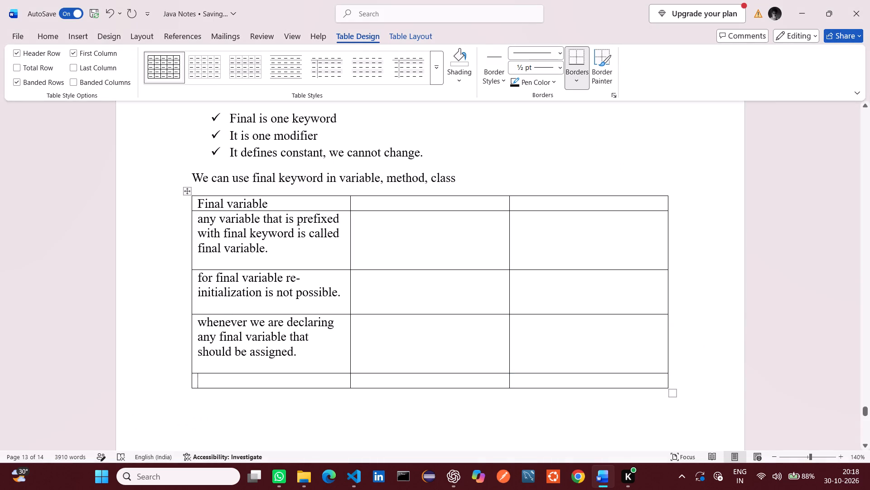
key(ctrl+v)
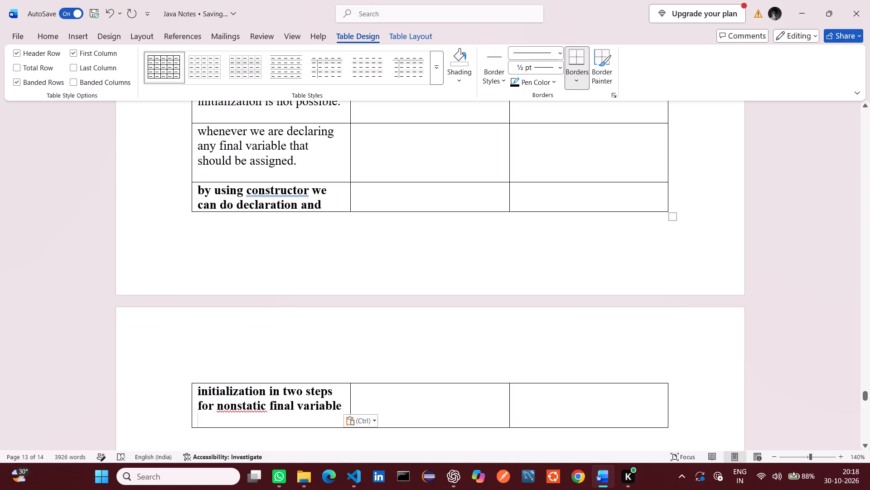
Remove the bold formatting from the constructor sentence in the last row of the "Final variable" column.
drag(338, 405, 185, 240)
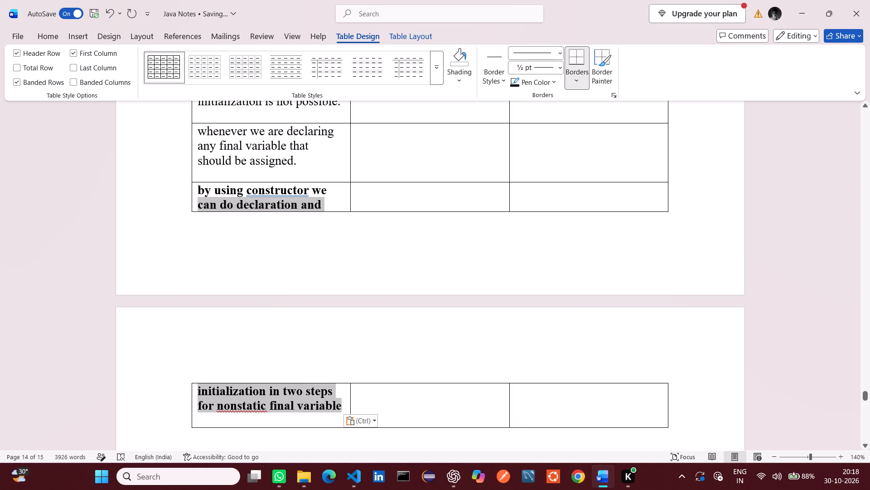
drag(185, 240, 190, 194)
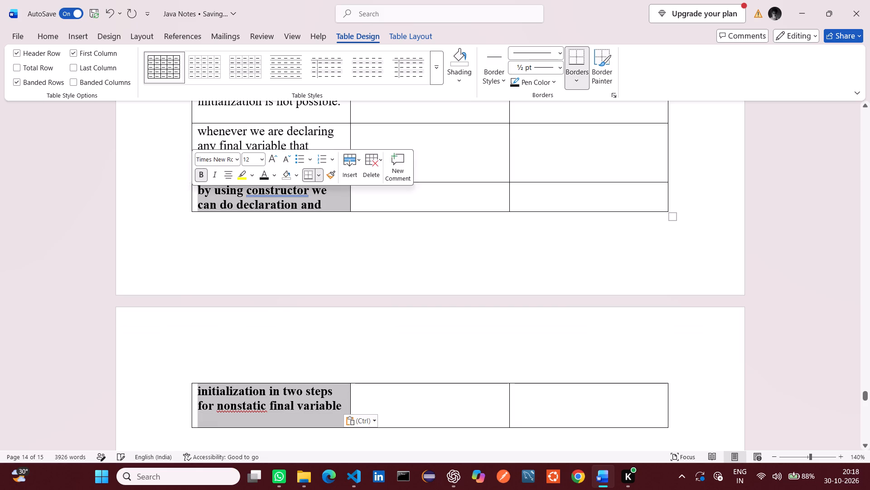
click(55, 33)
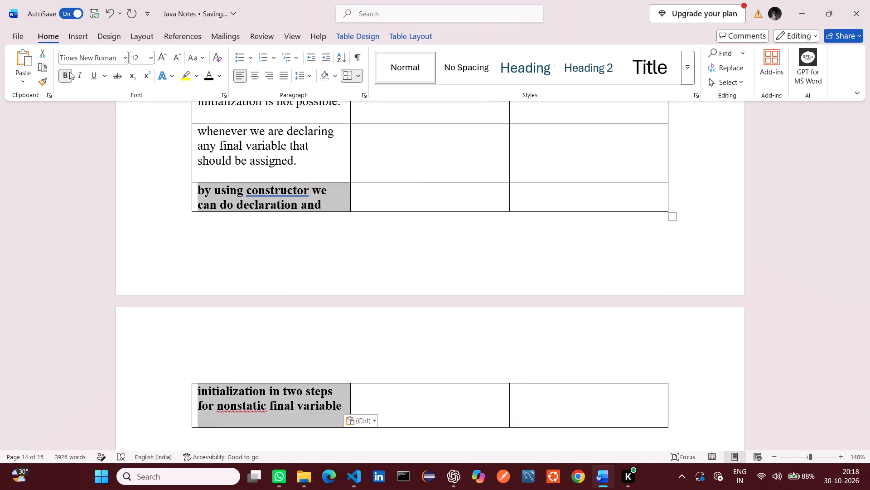
click(69, 72)
click(272, 195)
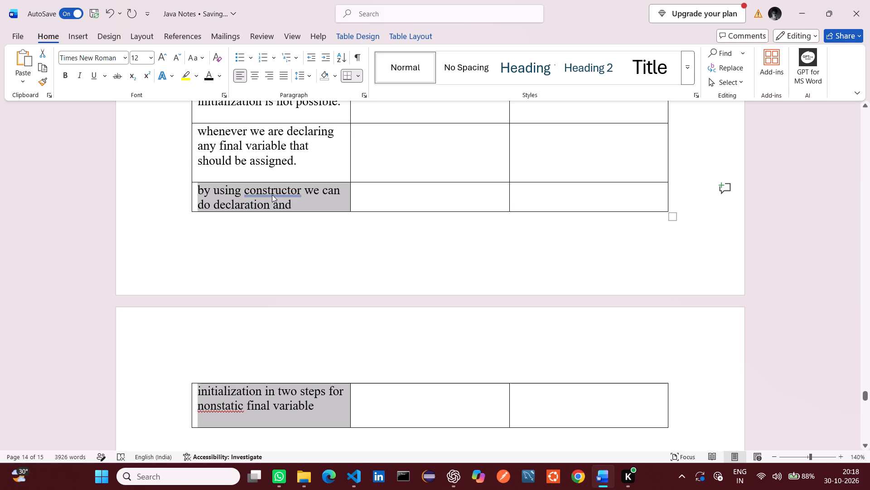
Correct the constructor sentence in the table's last row by adding a comma after "constructor" and hyphenating "non-static".
click(266, 191)
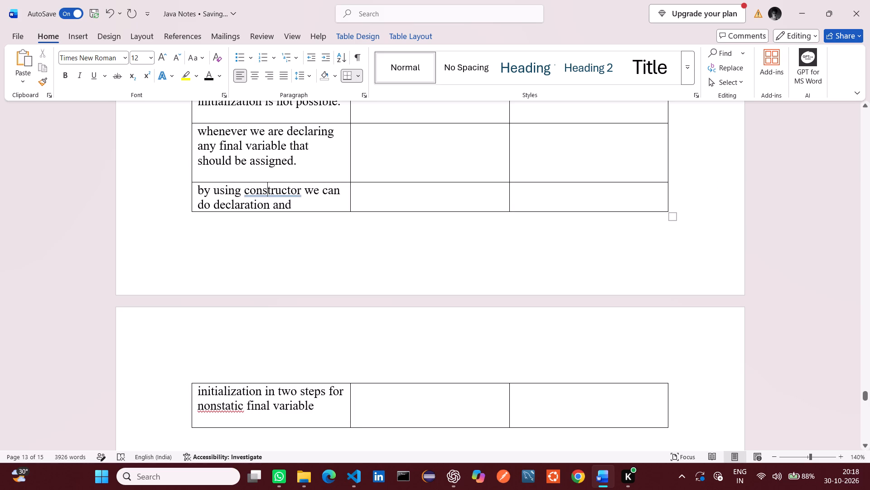
right_click(266, 191)
click(262, 206)
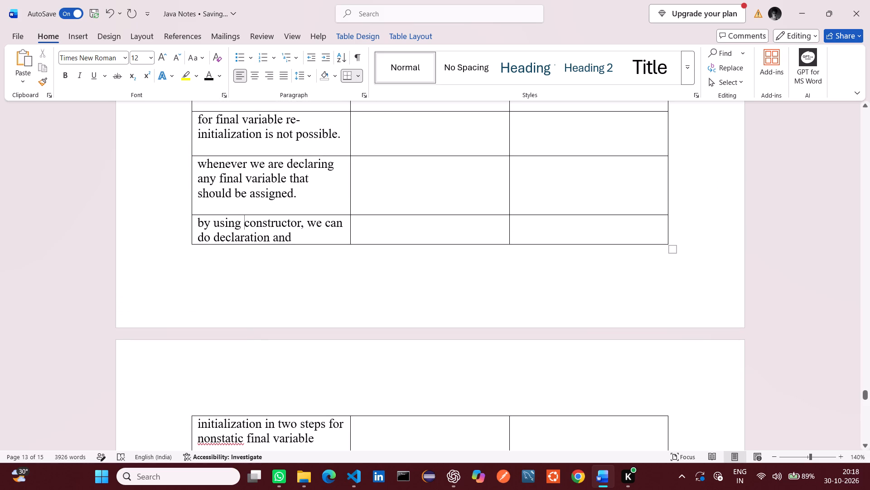
click(214, 441)
key(minus)
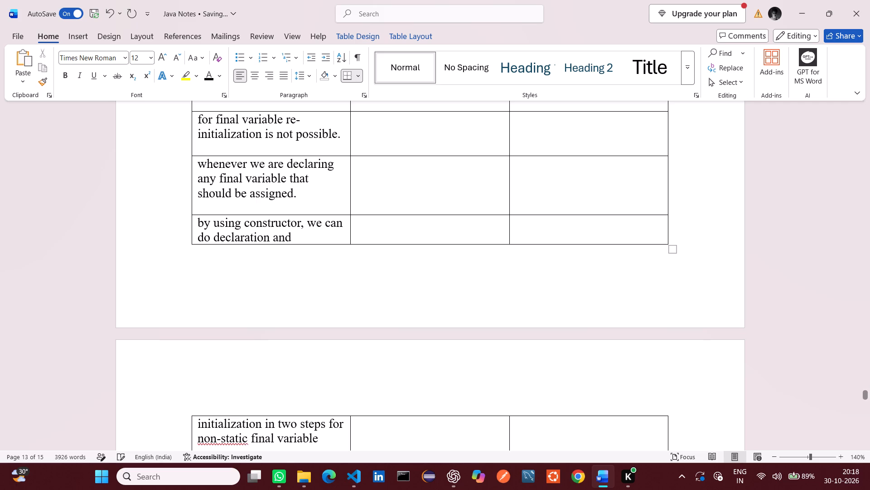
Enter "Final class" as the heading of the table's second column.
scroll(306, 372, up, 2)
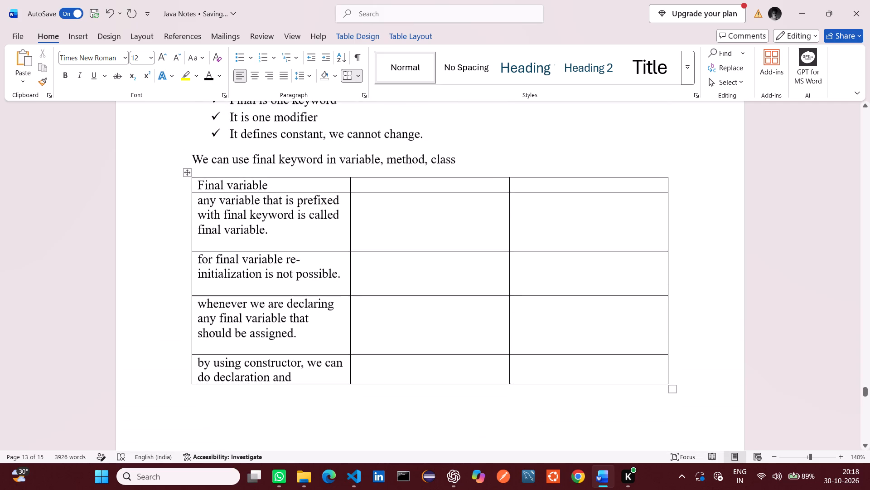
click(385, 186)
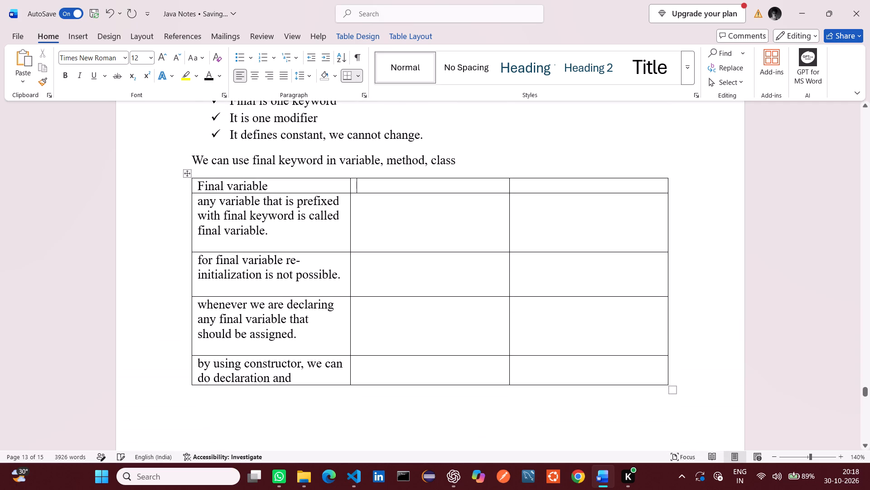
text(final)
key(space)
text(class)
Copy VS Code's "any class prefixed with final keyword is called as final class." into the Word cell directly below the "Final class" heading.
key(alt+Tab)
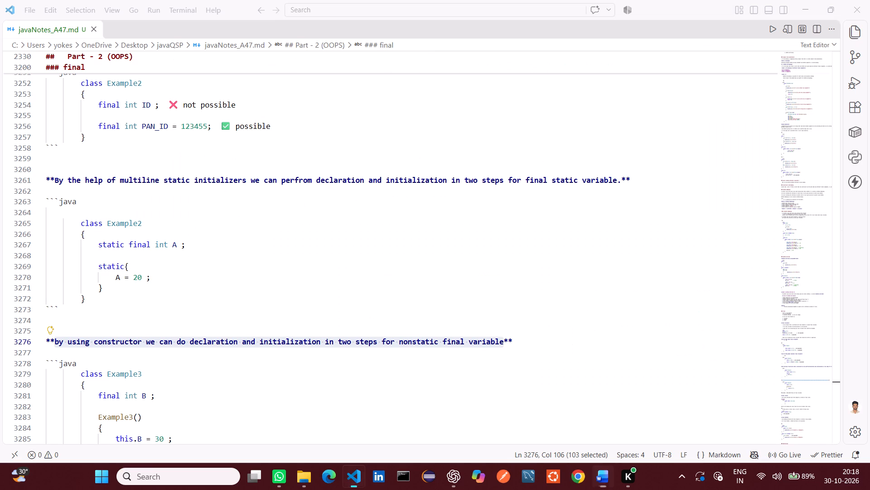
click(353, 138)
scroll(353, 138, down, 3)
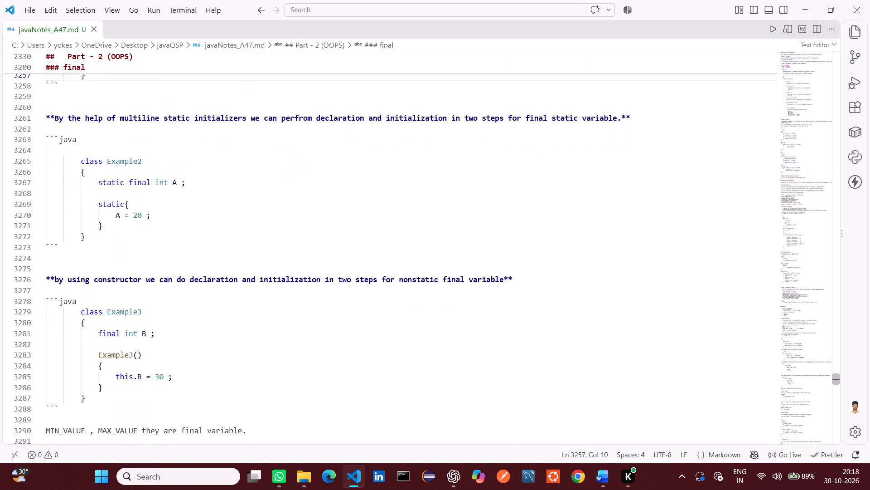
scroll(353, 138, down, 4)
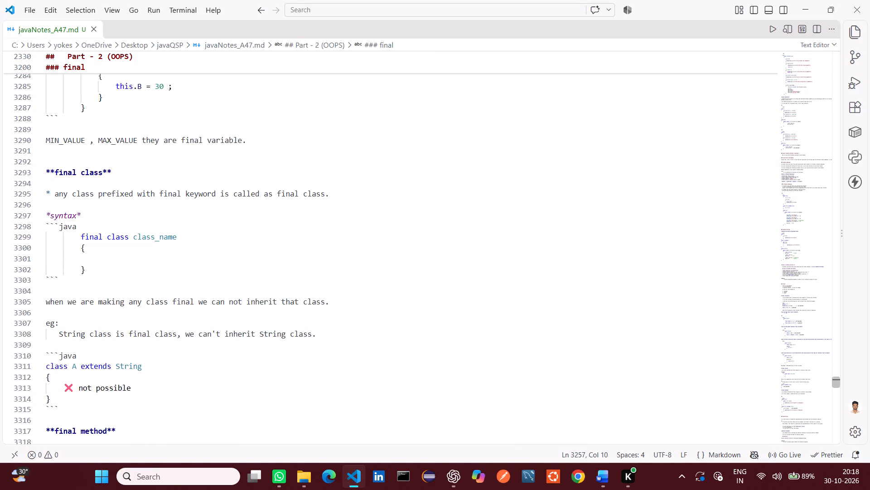
drag(329, 197, 58, 197)
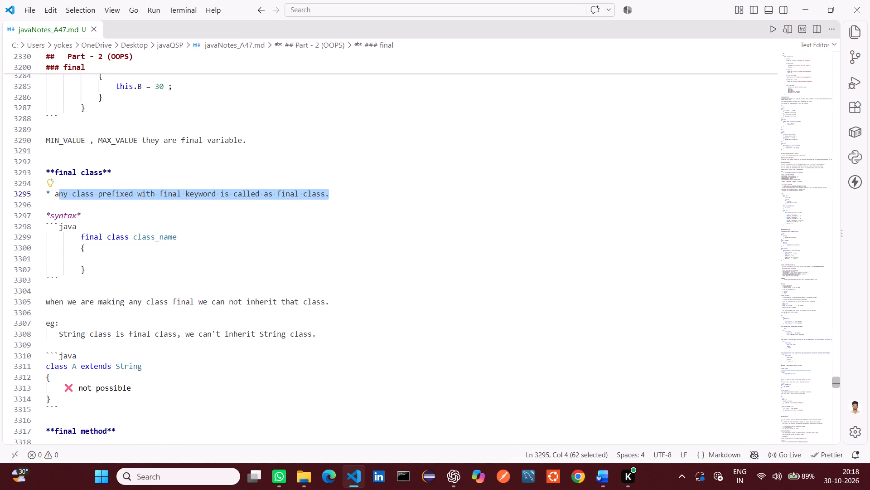
drag(58, 197, 56, 196)
key(ctrl+c)
key(alt+Tab)
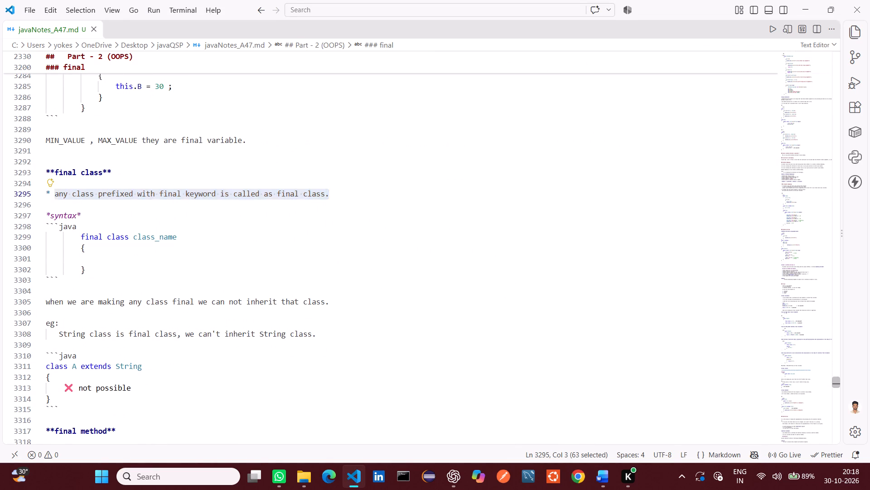
click(366, 202)
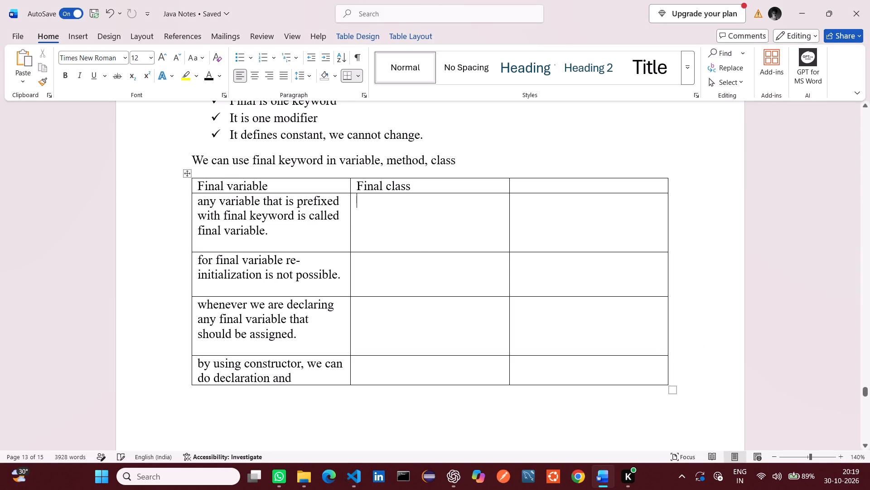
key(ctrl+v)
Copy VS Code's "when we are making any class final we can not inherit that class." into the second cell below Word's "Final class" heading.
key(alt+Tab)
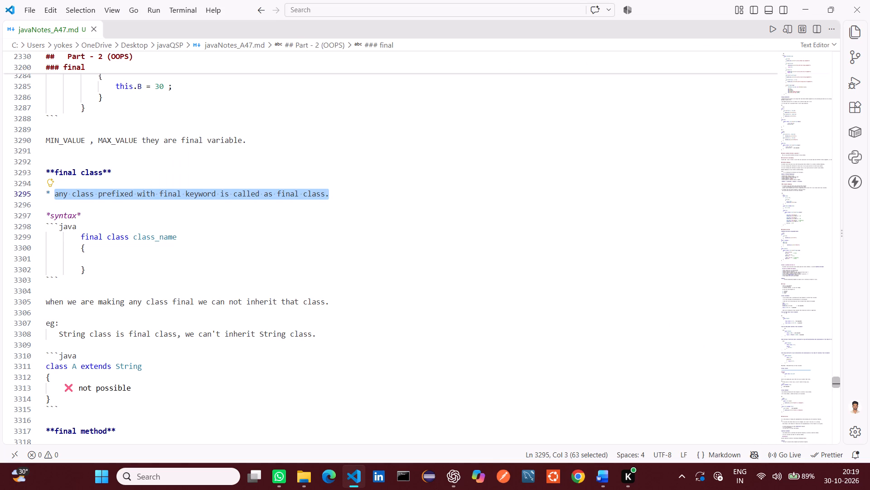
drag(333, 304, 252, 304)
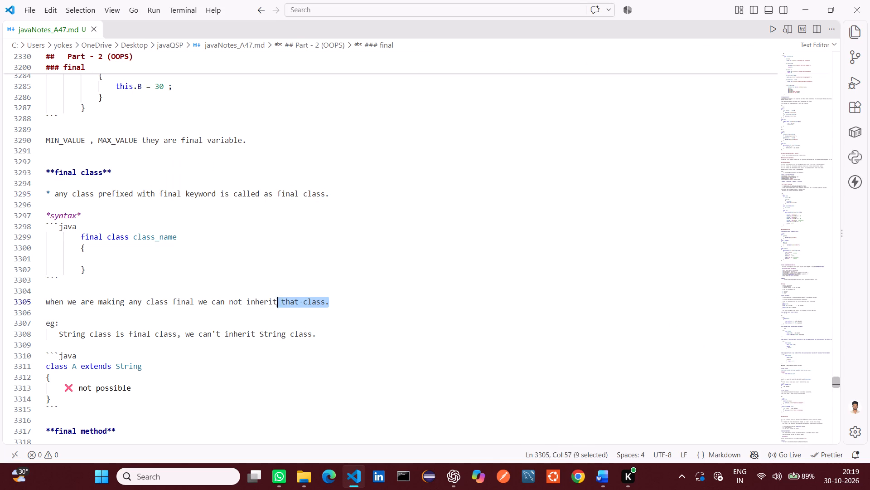
drag(252, 304, 48, 300)
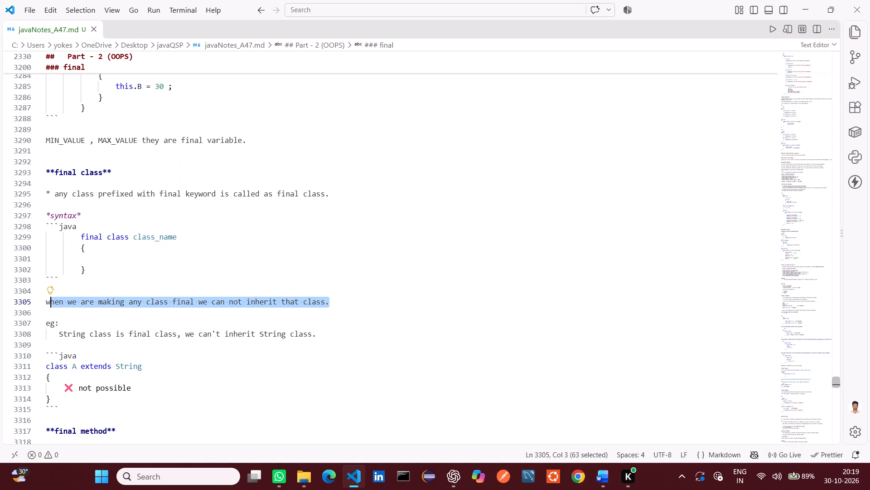
drag(48, 300, 45, 300)
key(ctrl+c)
key(alt+Tab)
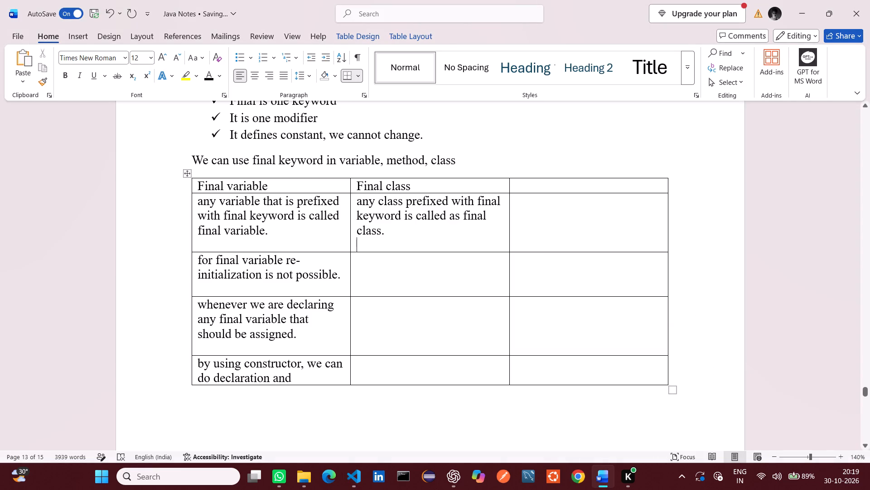
click(365, 273)
key(ctrl+v)
Correct the inheritance sentence in the "Final class" column by adding a comma after "final" and joining "can not" into "cannot".
key(alt+Tab)
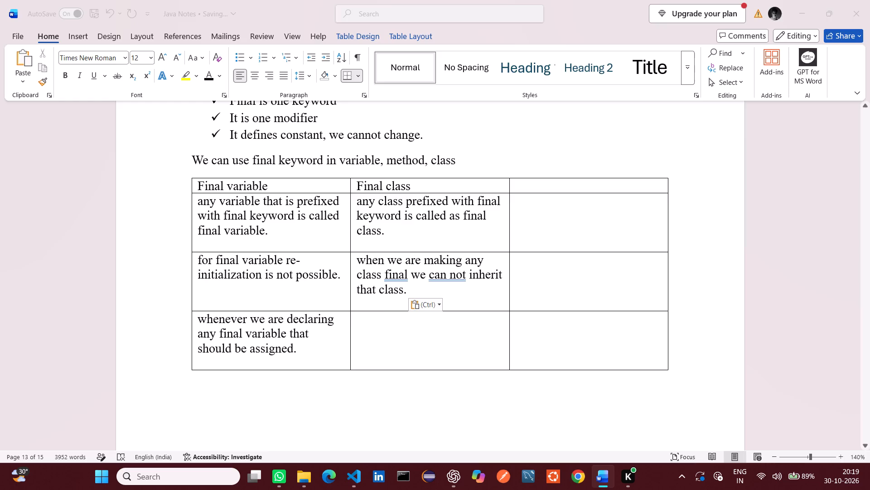
key(alt+Tab)
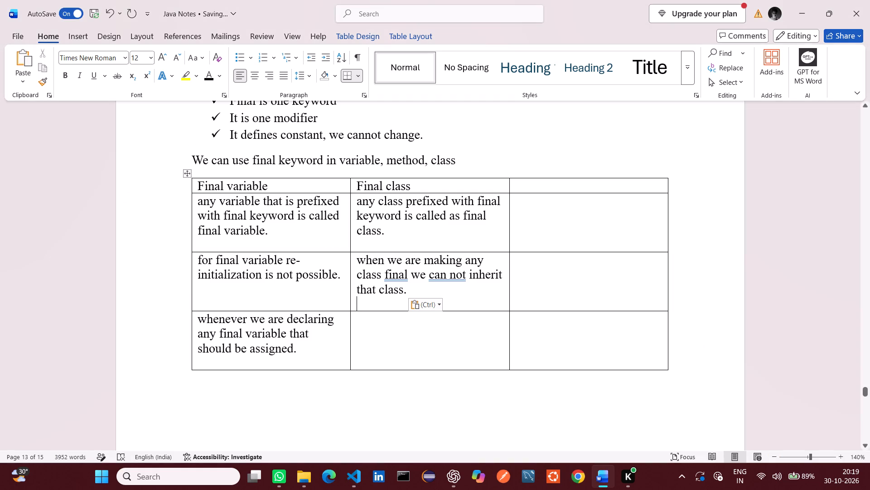
double_click(399, 274)
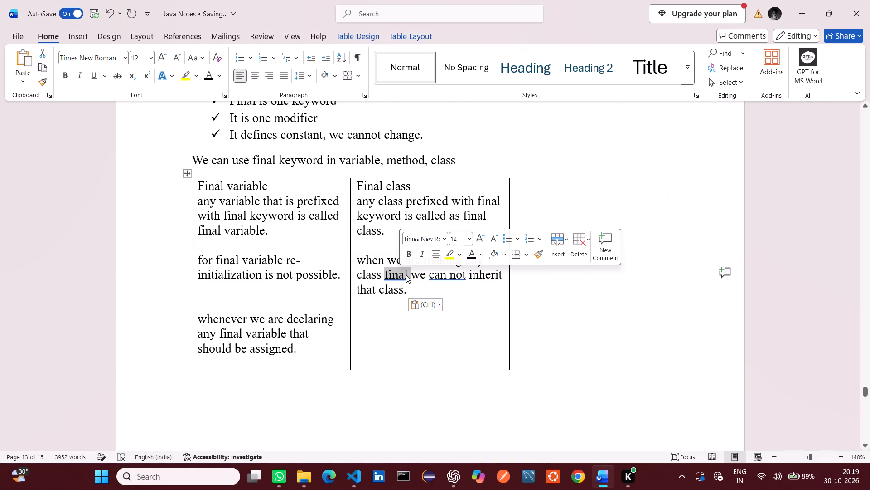
click(406, 275)
key(comma)
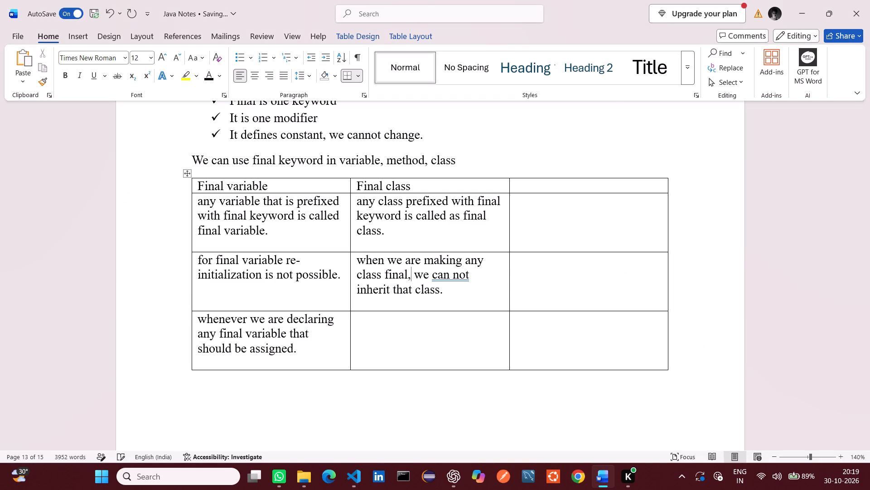
key(Down)
click(454, 274)
key(BackSpace)
Copy VS Code's "eg: String class is final class, we can't inherit String class." into the third cell below Word's "Final class" heading.
key(alt+Tab)
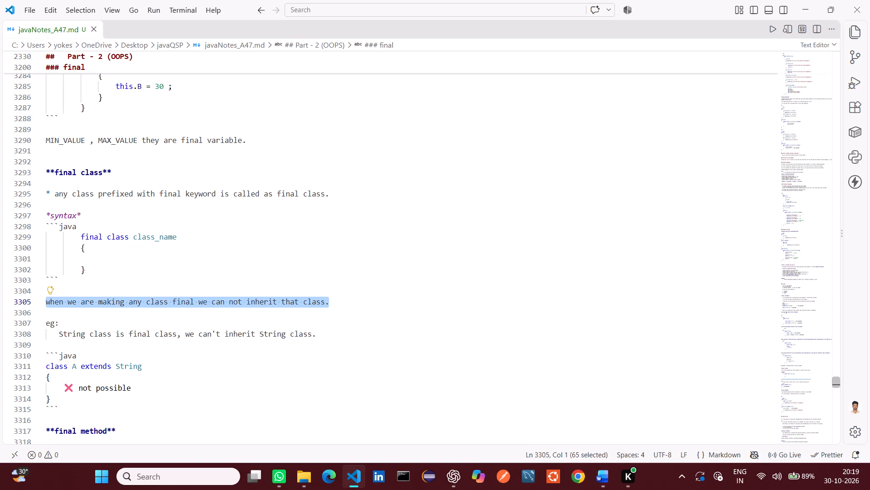
click(282, 327)
scroll(282, 327, down, 2)
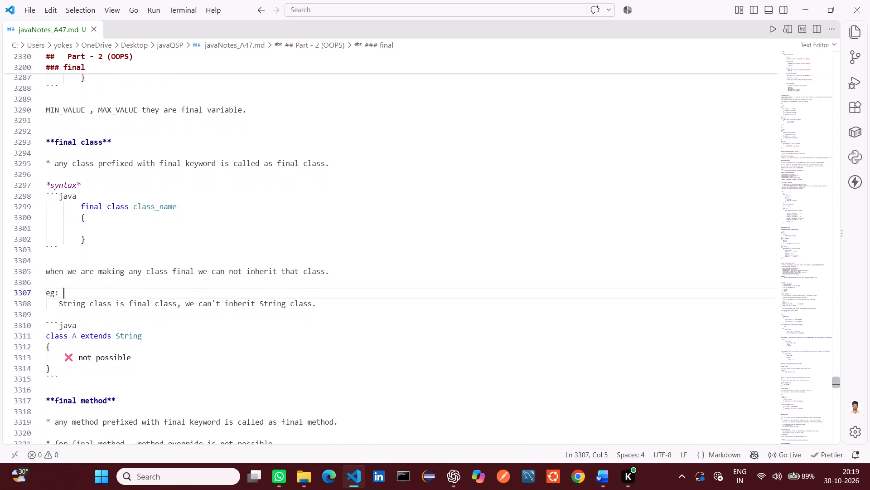
scroll(282, 327, down, 2)
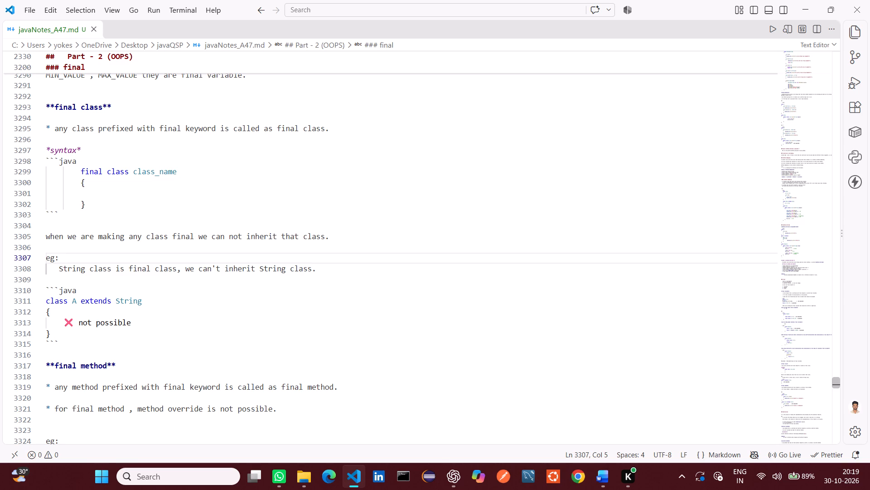
drag(46, 257, 304, 279)
key(ctrl+c)
key(alt+Tab)
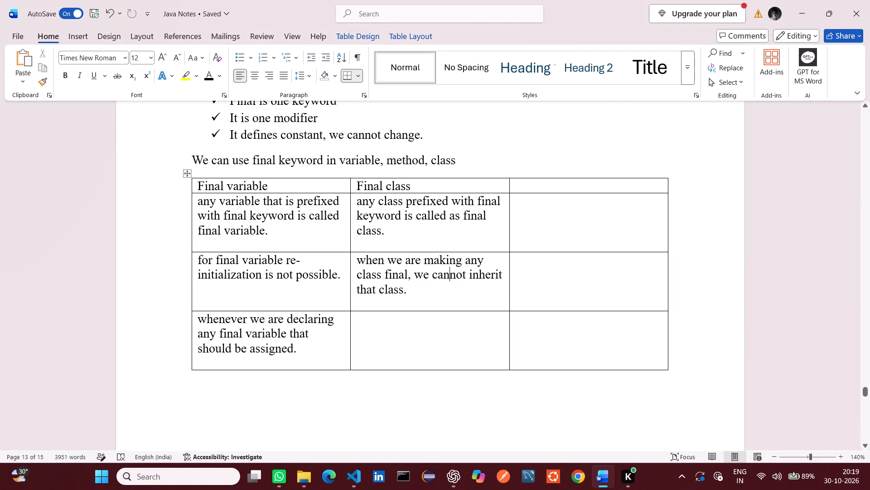
click(397, 326)
key(ctrl+v)
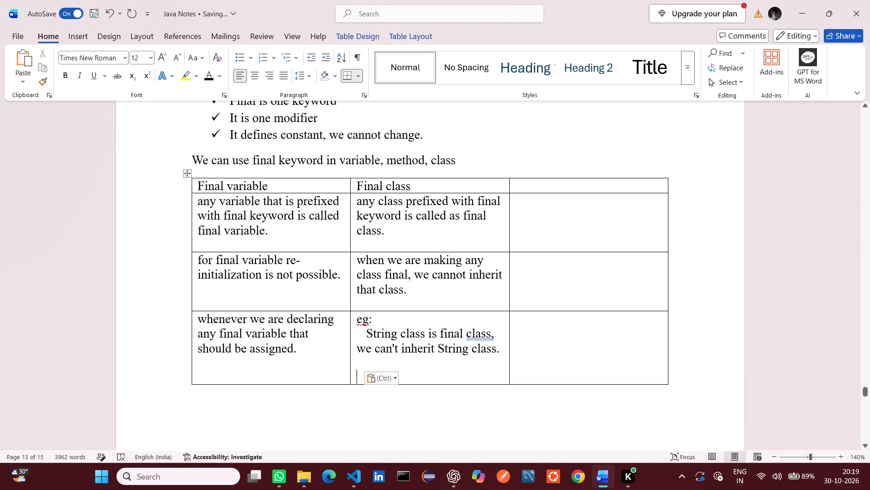
Remove the leading spaces and line break before "String class is final class" so the example directly follows "eg:".
click(368, 334)
key(BackSpace)
key(BackSpace)
key(BackSpace)
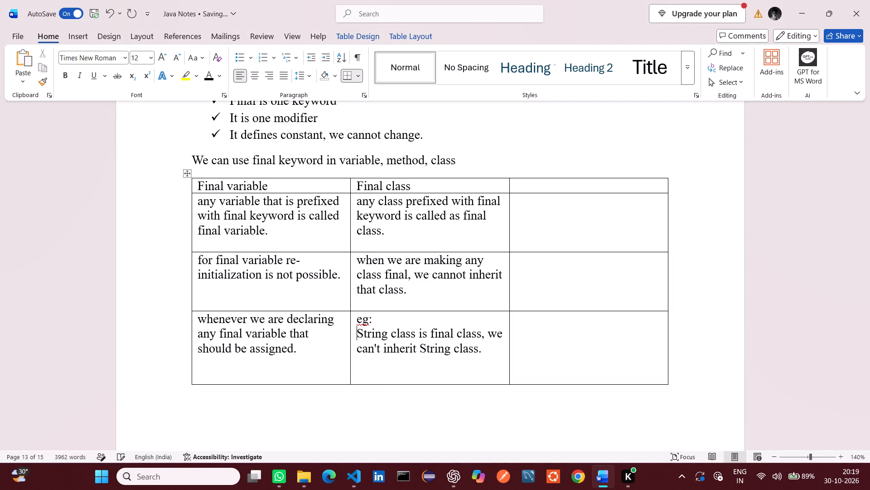
key(BackSpace)
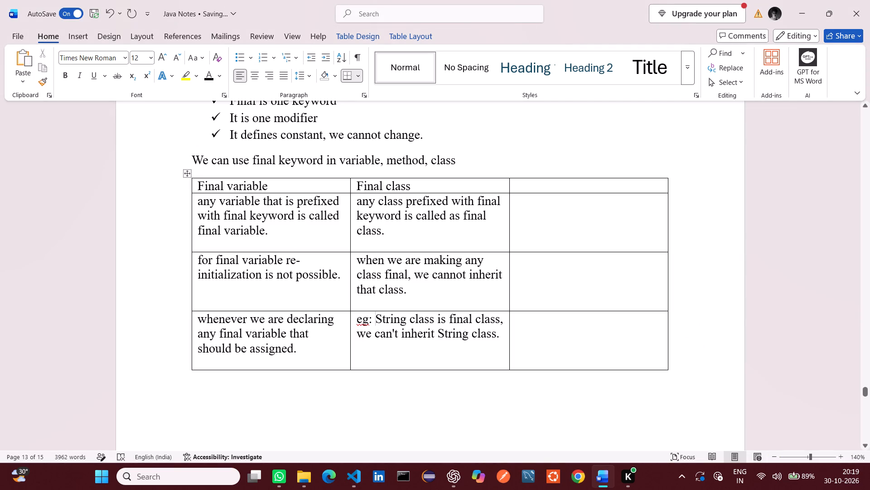
Check VS Code's final method section and enter "Final method" as the heading of the Word table's third column.
key(alt+Tab)
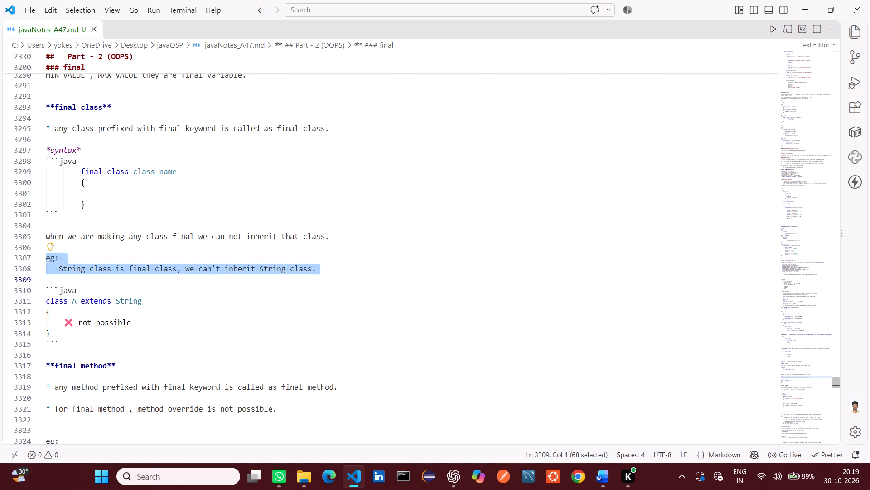
click(294, 337)
scroll(294, 337, down, 4)
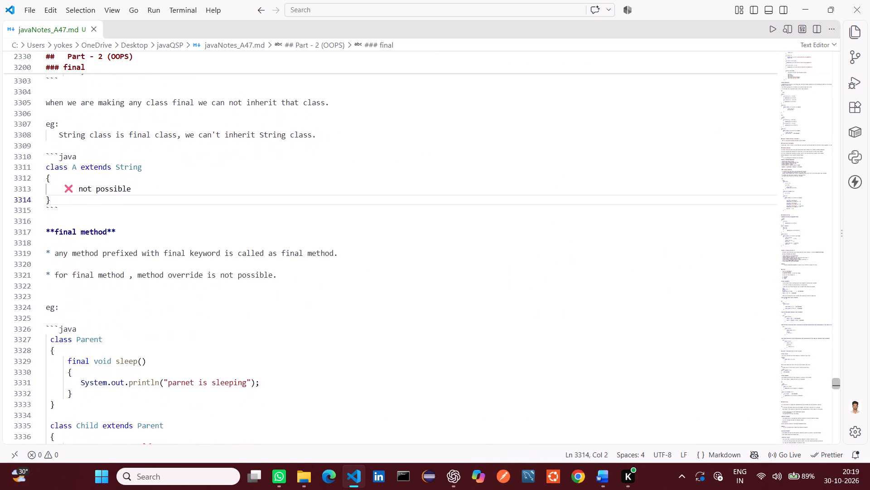
scroll(294, 337, down, 3)
key(alt+Tab)
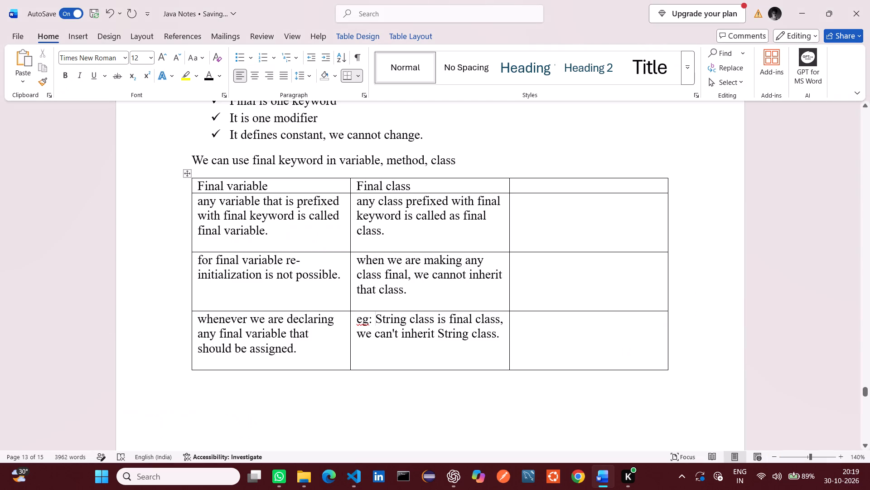
click(526, 187)
text(final method)
Copy VS Code's "any method prefixed with final keyword is called as final method." into the first cell below Word's "Final method" heading.
key(alt+Tab)
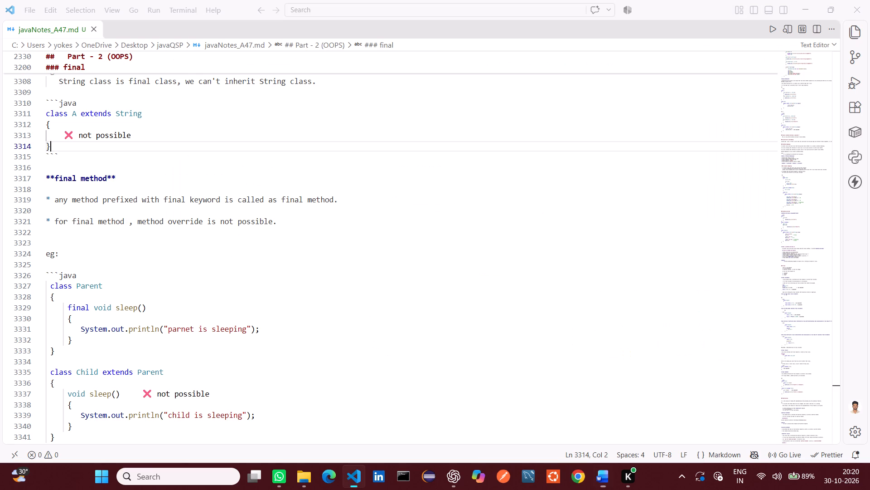
drag(339, 205, 161, 206)
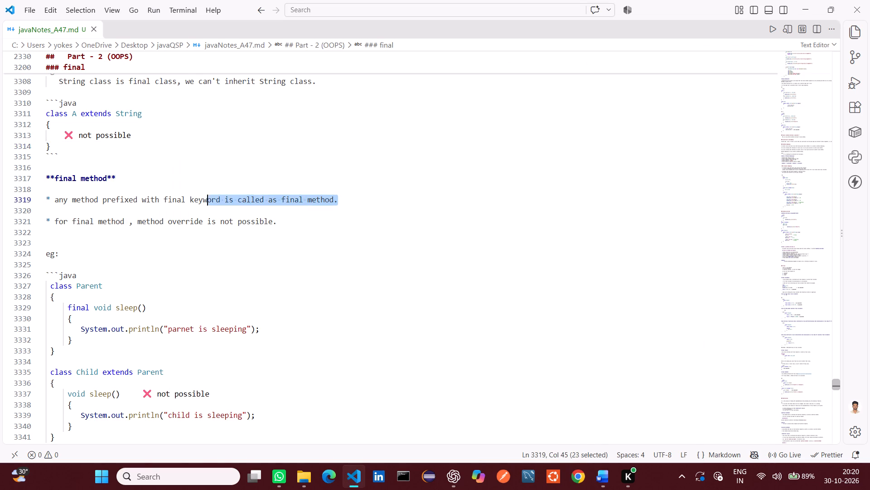
drag(161, 206, 55, 201)
key(ctrl+c)
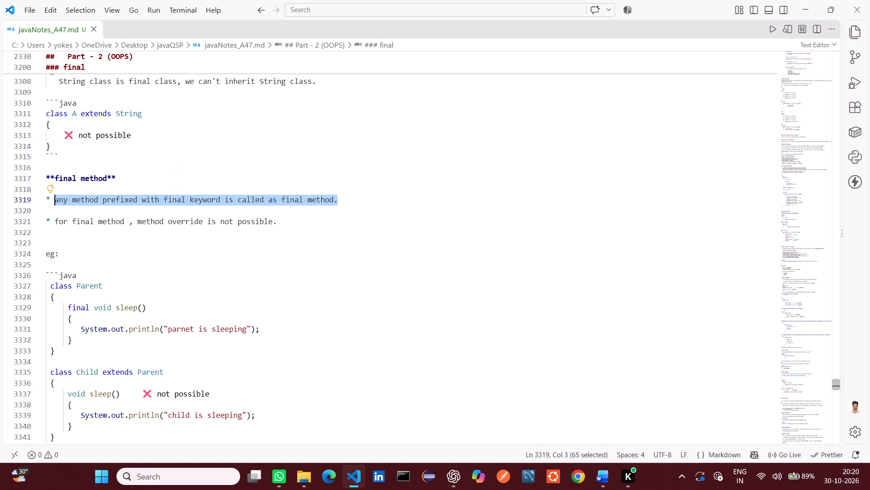
key(alt+Tab)
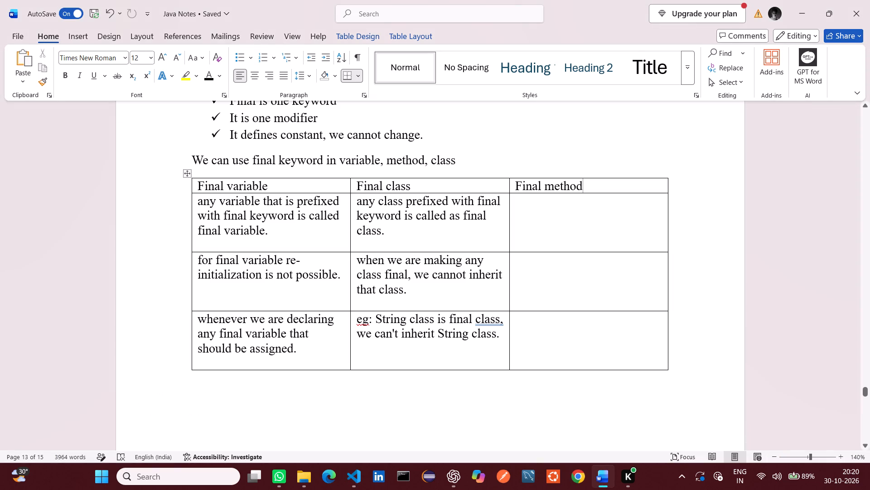
click(519, 210)
key(ctrl+v)
Copy VS Code's method override sentence into the second cell below Word's "Final method" heading and remove the space before its comma.
key(alt+Tab)
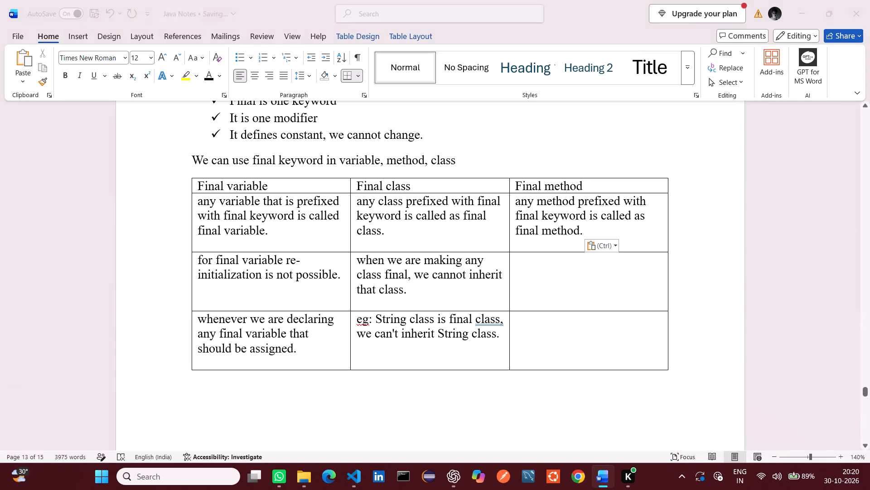
drag(280, 222, 56, 222)
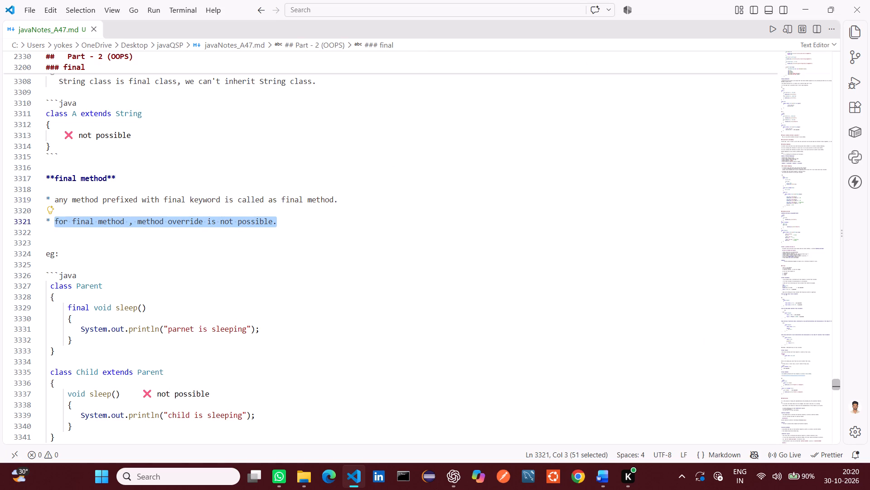
key(ctrl+c)
key(alt+Tab)
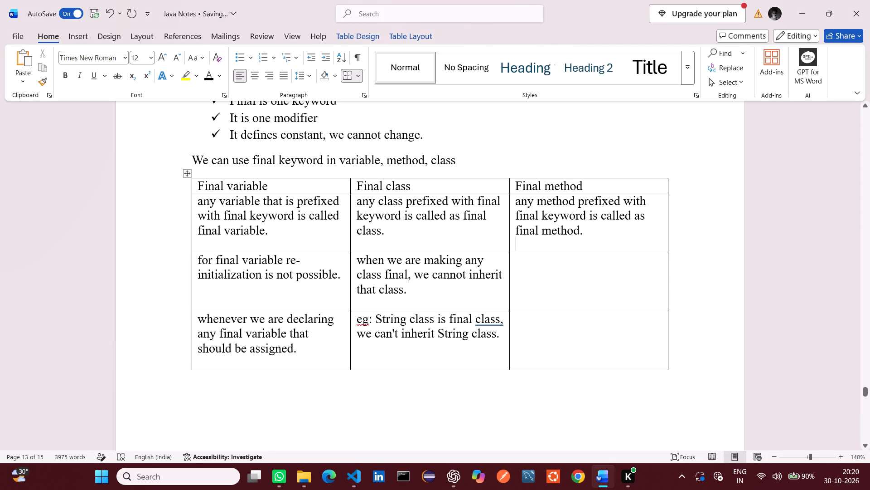
click(529, 278)
key(ctrl+v)
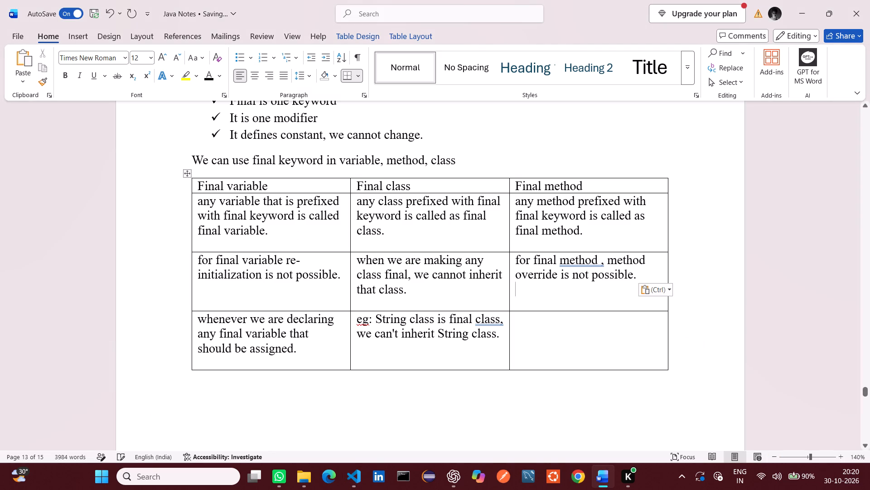
click(601, 261)
key(BackSpace)
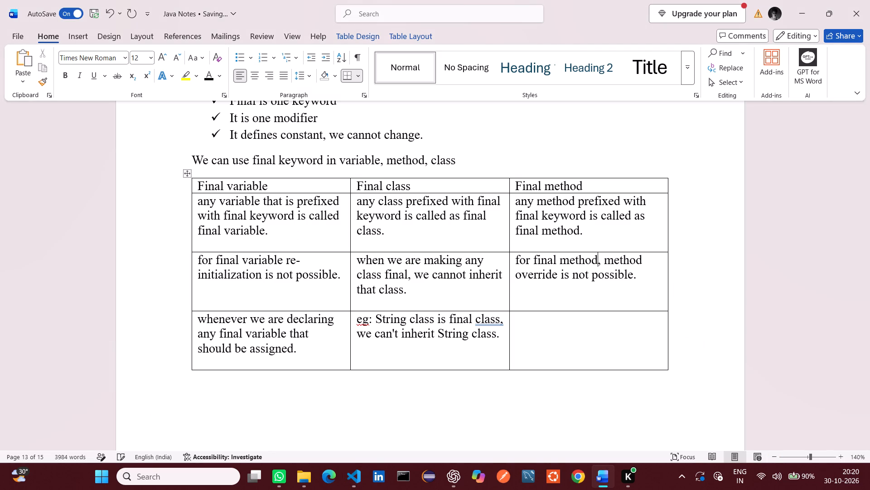
Check the rest of VS Code's final method section and the grammar suggestion for "class," in the Word table.
key(alt+Tab)
click(400, 274)
scroll(400, 274, down, 4)
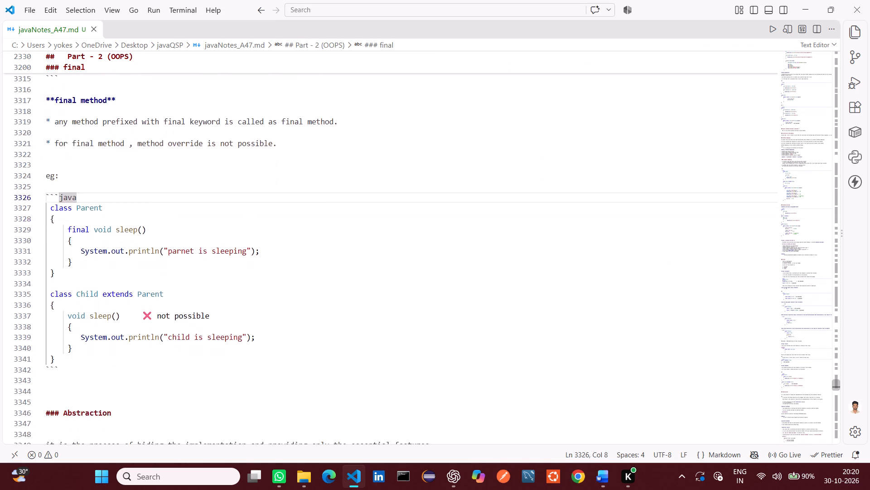
scroll(400, 274, down, 2)
key(alt+Tab)
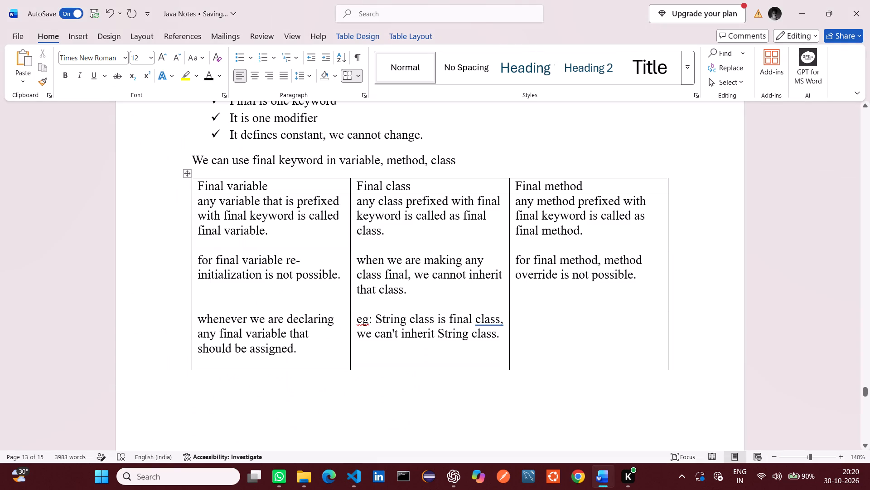
right_click(497, 320)
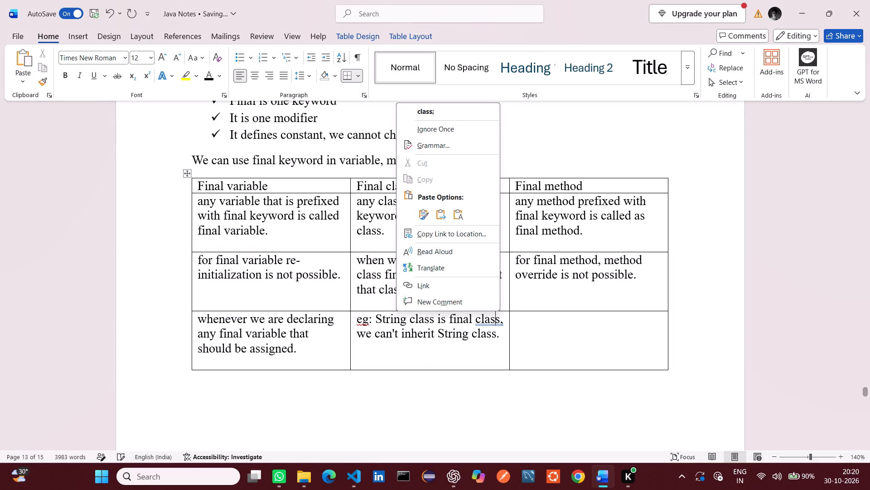
click(530, 352)
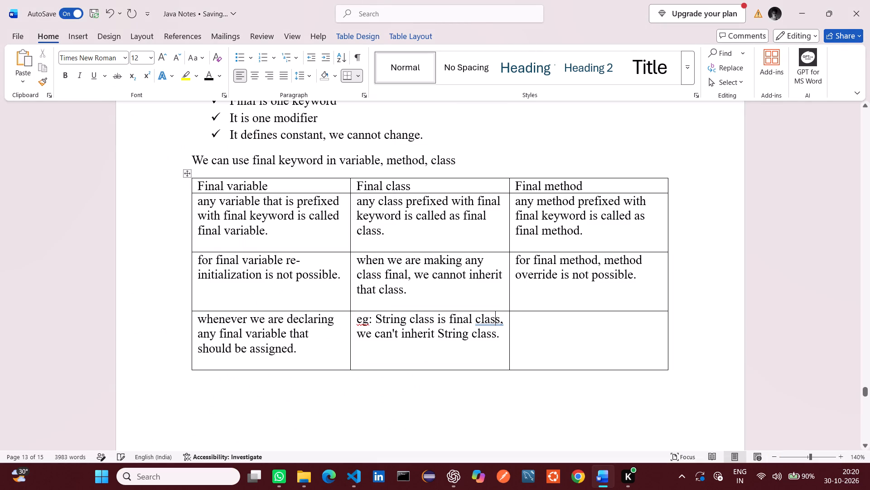
Make the heading row of the final variable, class and method table bold and centred.
drag(603, 185, 321, 187)
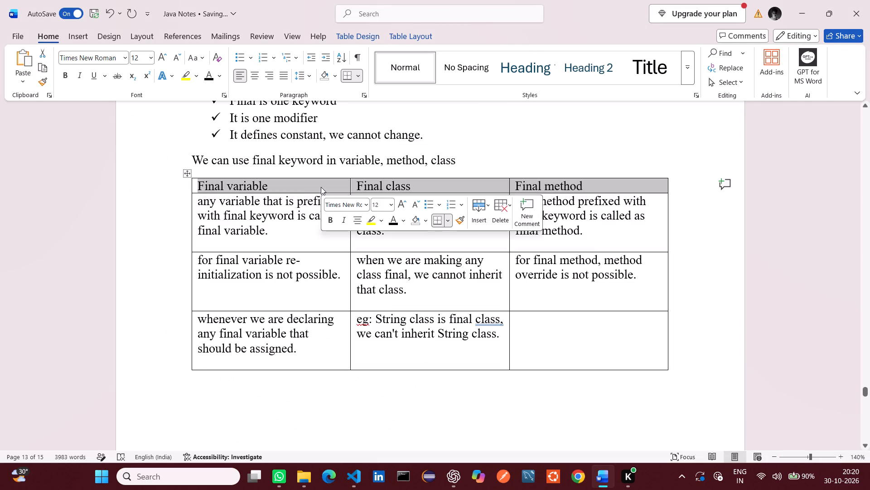
click(62, 78)
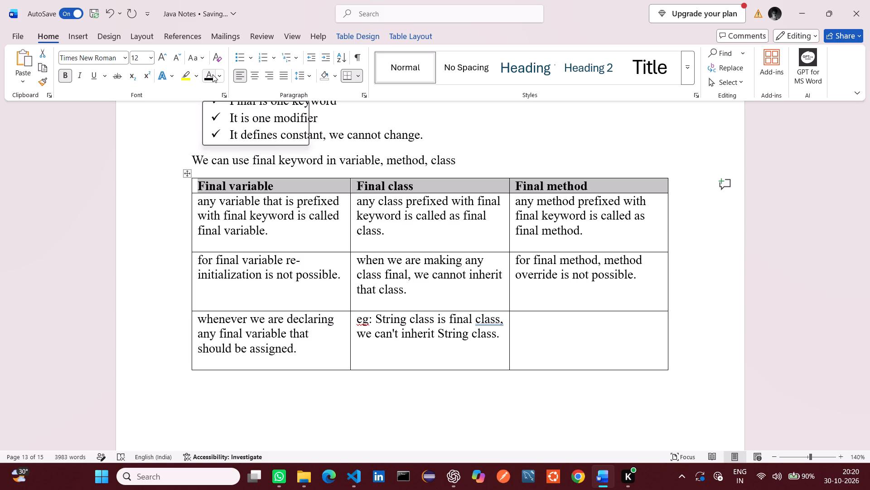
click(252, 75)
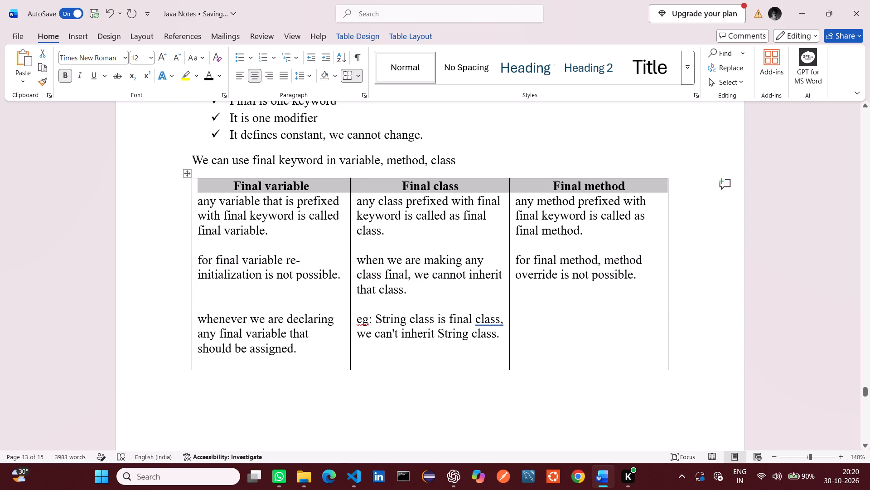
Justify the text in the table's cells below the heading row.
drag(200, 205, 525, 338)
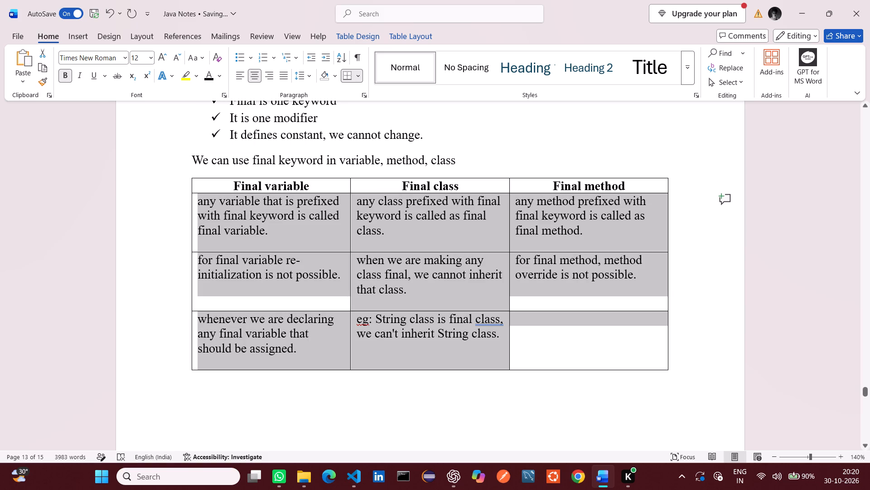
drag(525, 338, 531, 338)
click(286, 77)
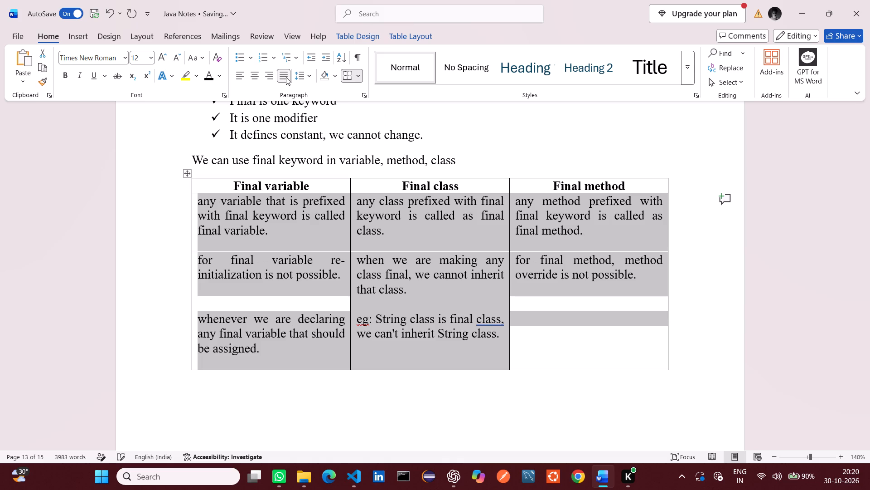
click(427, 373)
Make the "Final" section heading above the bullet list bold.
scroll(507, 269, up, 3)
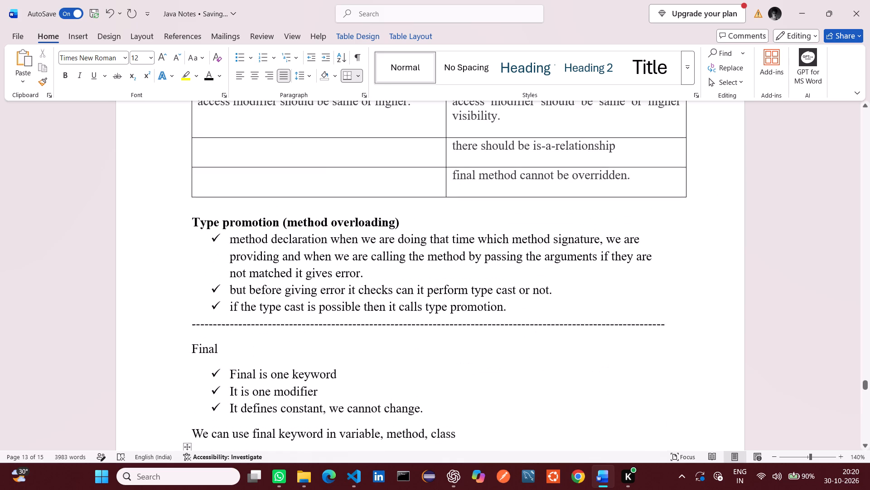
scroll(507, 269, up, 1)
scroll(507, 269, down, 1)
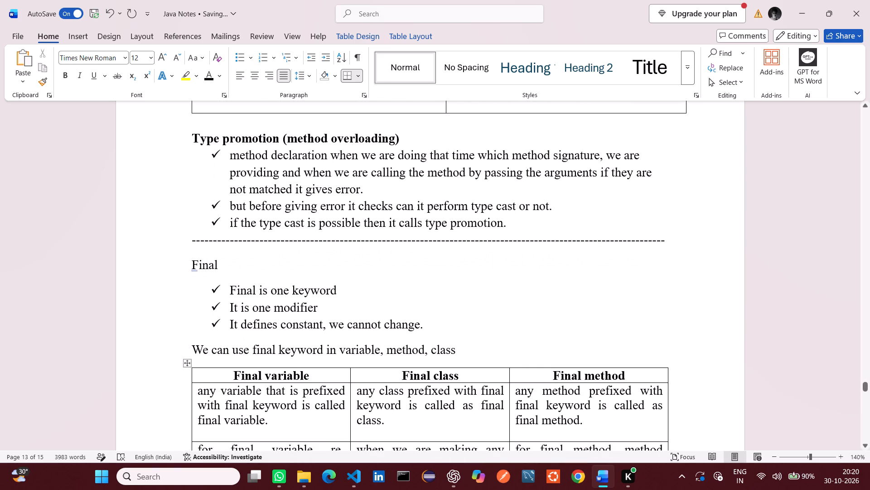
double_click(211, 264)
click(66, 73)
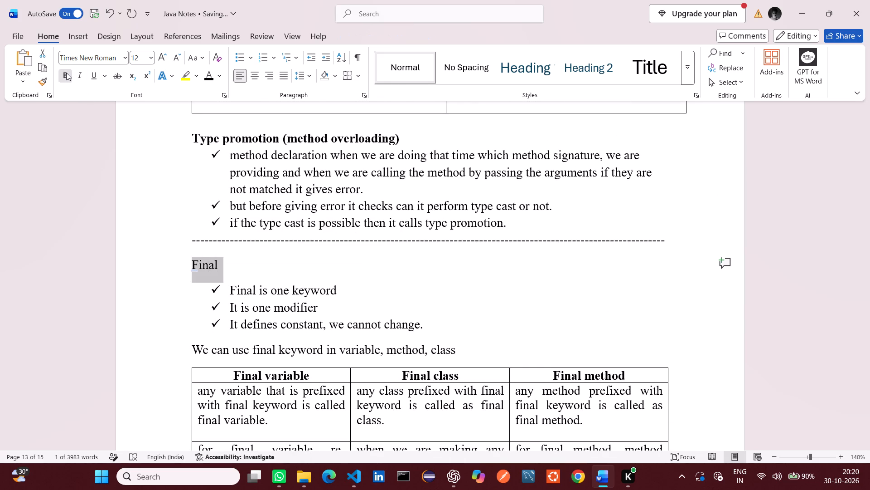
click(223, 261)
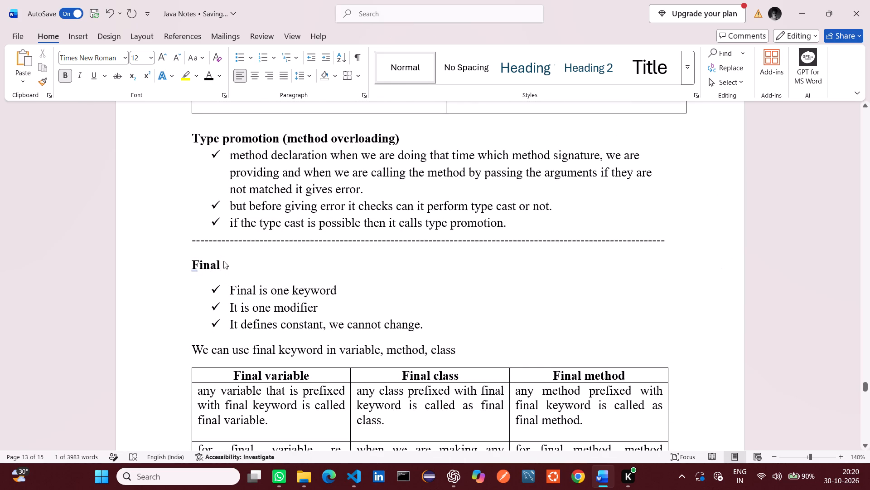
Remove the extra gap between the dashed separator line and the "Final" heading.
click(195, 248)
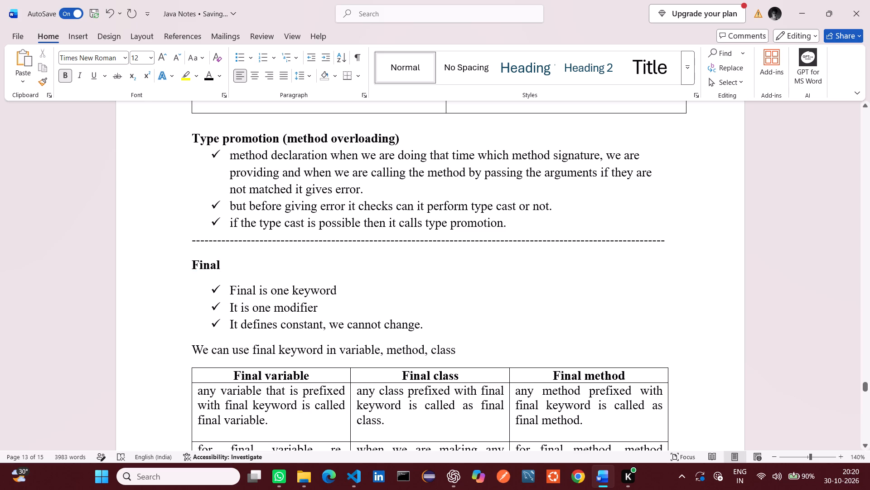
click(193, 260)
key(BackSpace)
Reorder the sentence above the table to read "We can use final keyword in variable, class, method".
scroll(329, 301, down, 1)
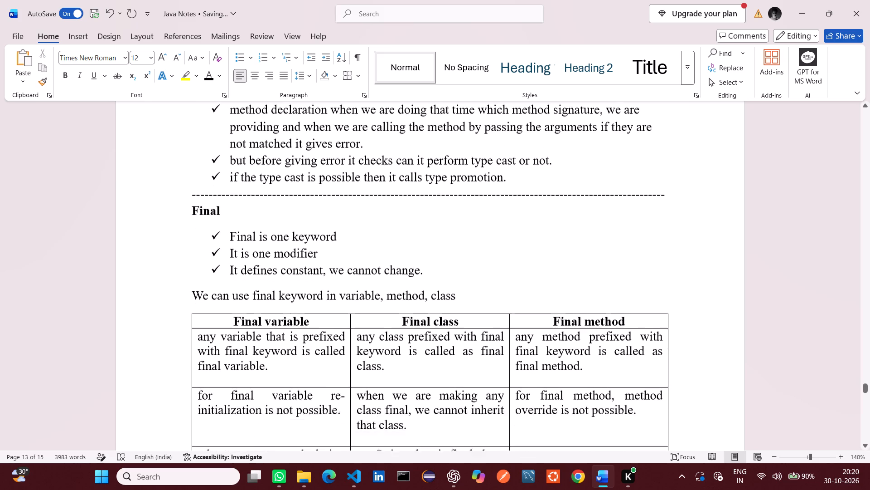
scroll(329, 301, down, 3)
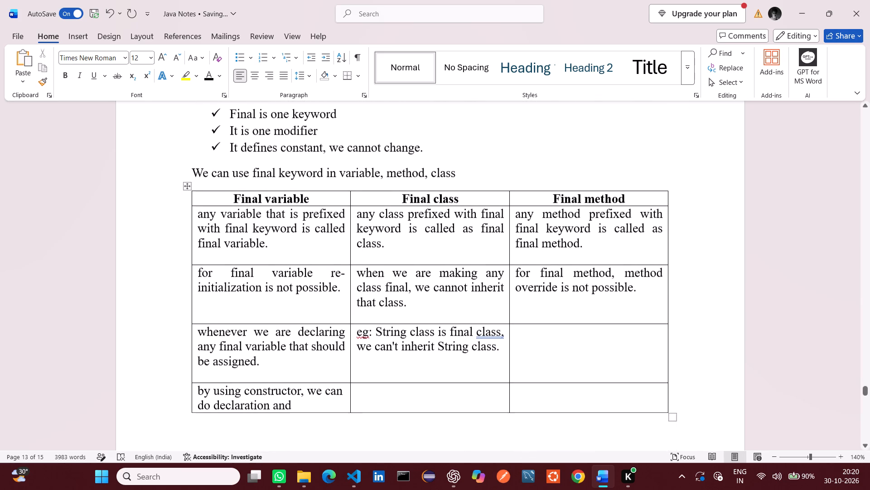
scroll(329, 301, down, 1)
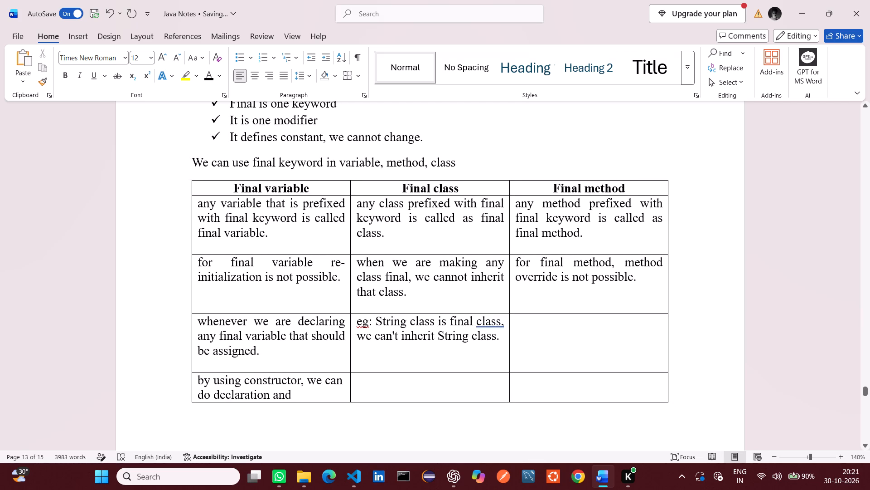
double_click(404, 164)
key(BackSpace)
key(Right)
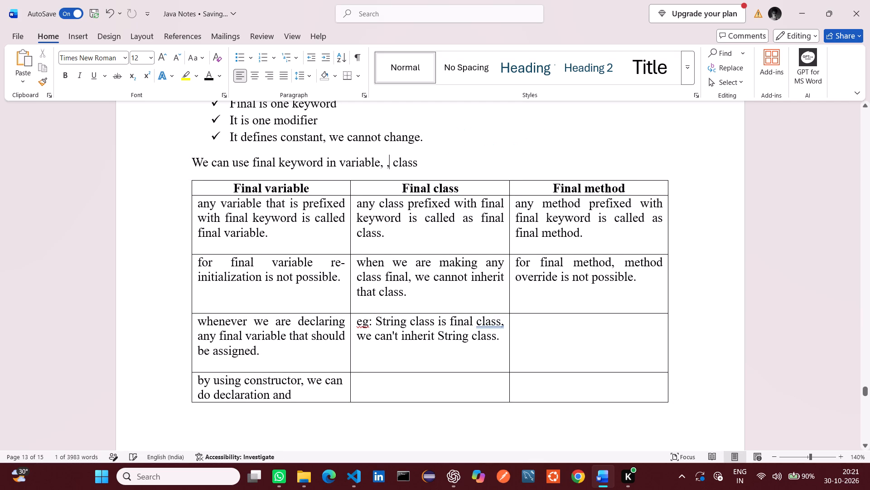
key(BackSpace)
key(Right)
key(BackSpace)
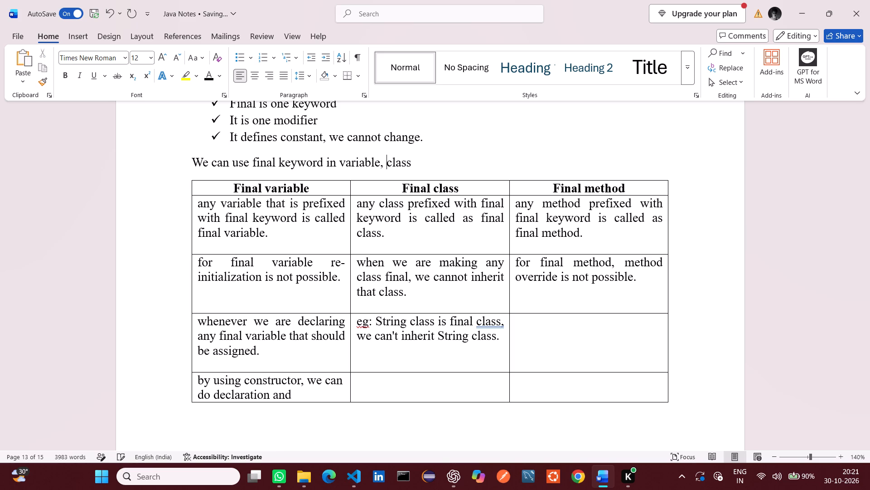
key(Right)
key(Right)
key(Right)
key(Right)
key(Right)
text(, method)
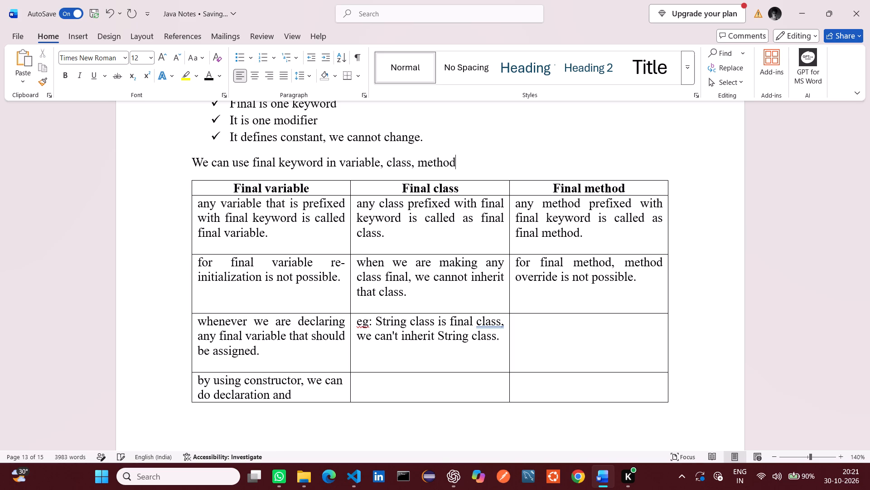
click(470, 158)
Review Word's Final section and the Abstraction notes that follow the final section in VS Code.
scroll(470, 158, down, 1)
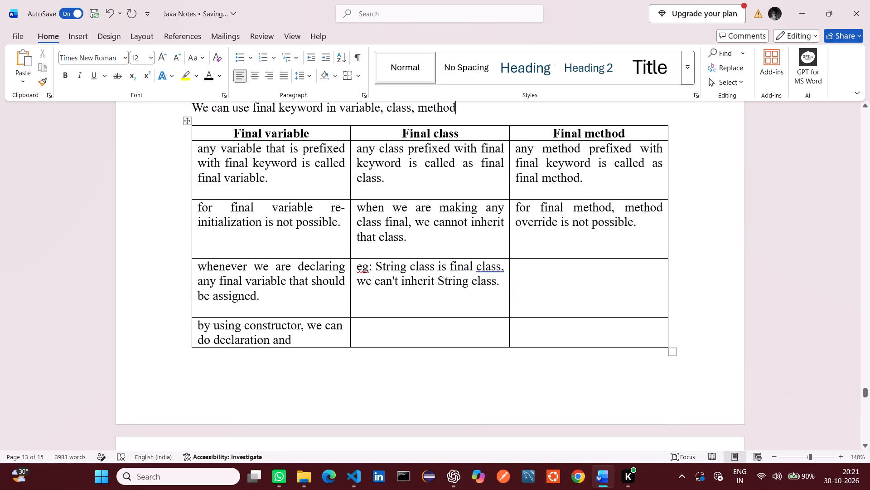
scroll(470, 158, up, 1)
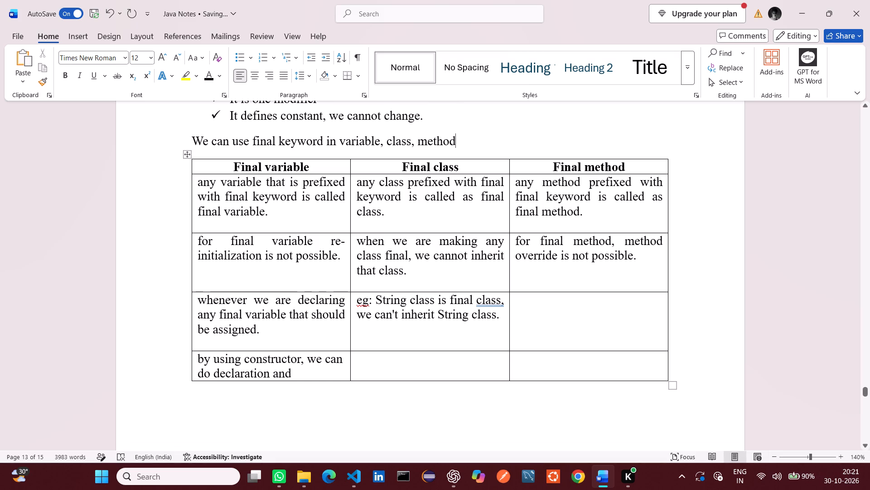
scroll(572, 320, down, 1)
key(alt+Tab)
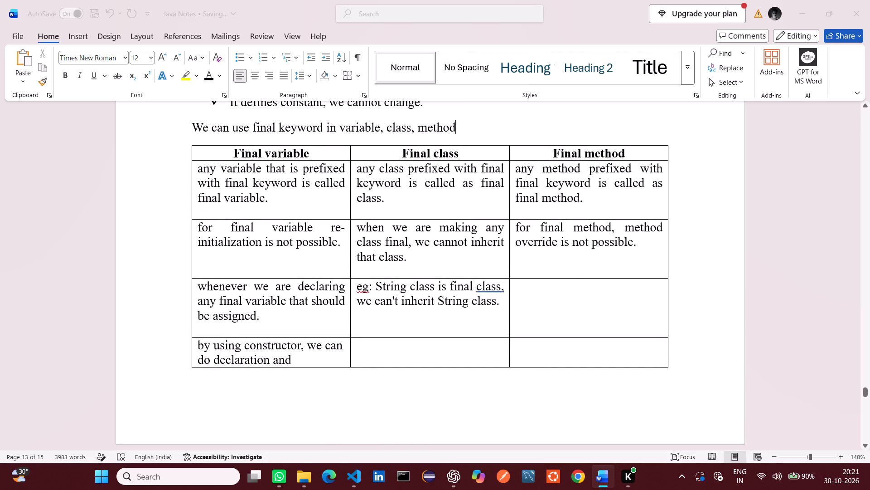
scroll(469, 297, down, 3)
key(alt+Tab)
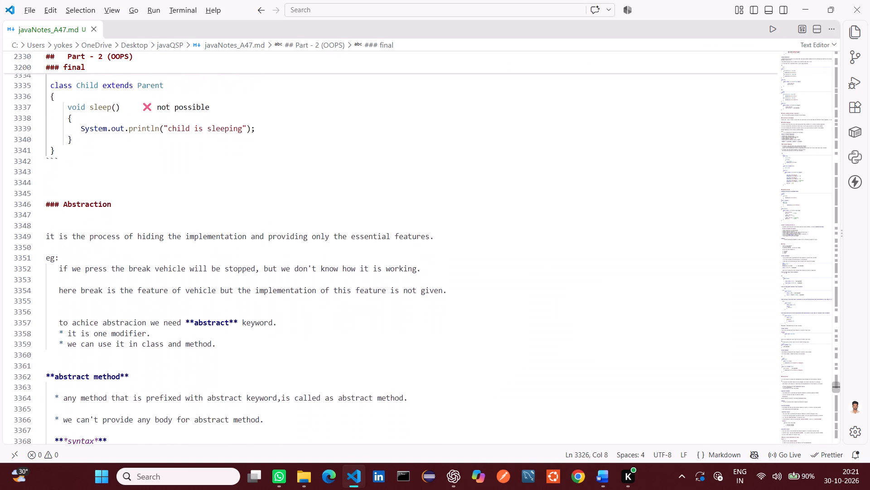
scroll(423, 210, up, 1)
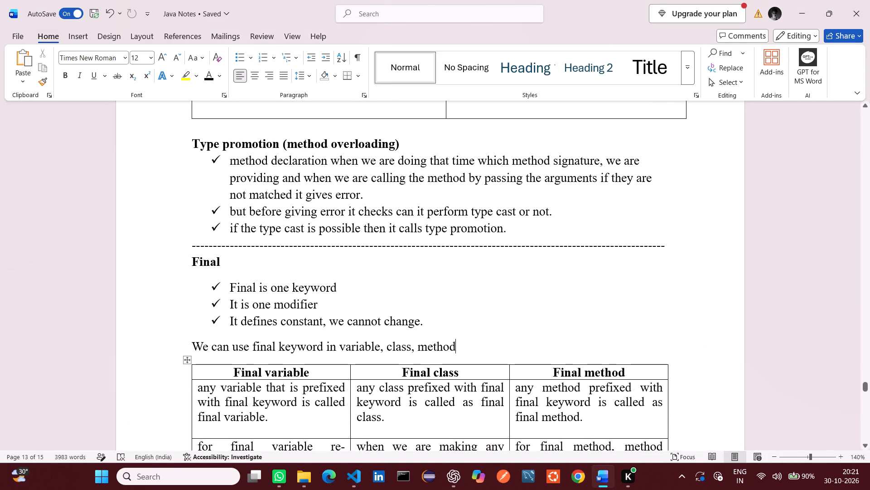
Copy the dashed separator line above the "Final" heading and paste it on the empty line below the Final table.
double_click(411, 247)
key(ctrl+c)
scroll(411, 247, down, 1)
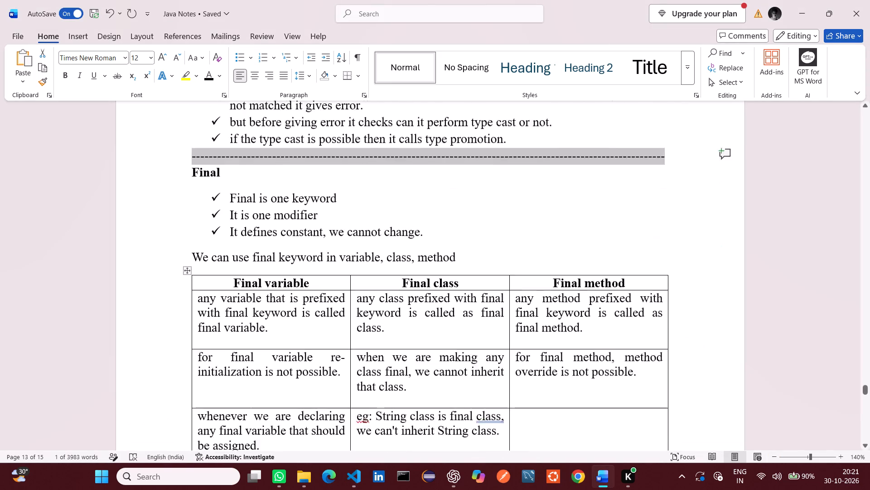
scroll(411, 247, down, 1)
click(319, 400)
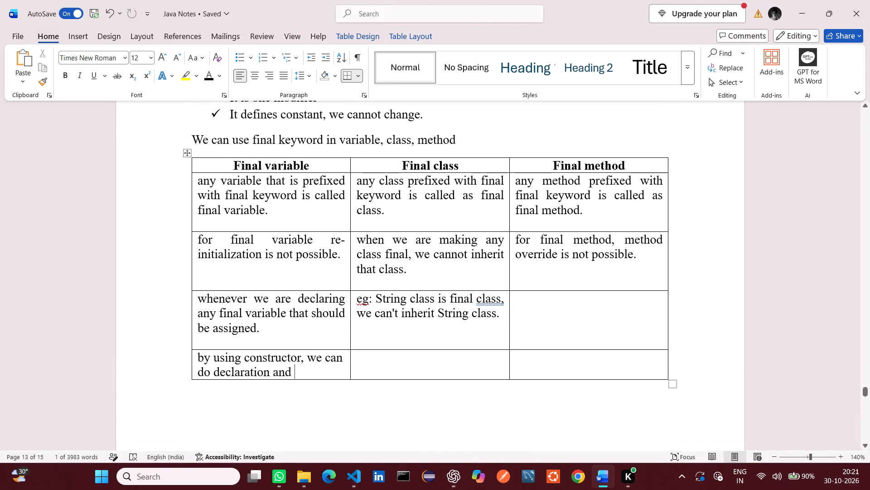
click(238, 417)
click(229, 417)
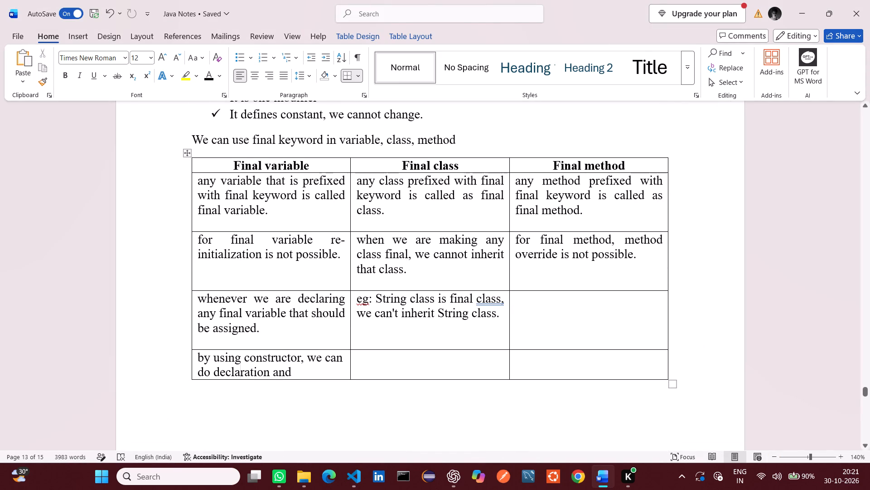
scroll(229, 417, down, 1)
scroll(246, 370, down, 1)
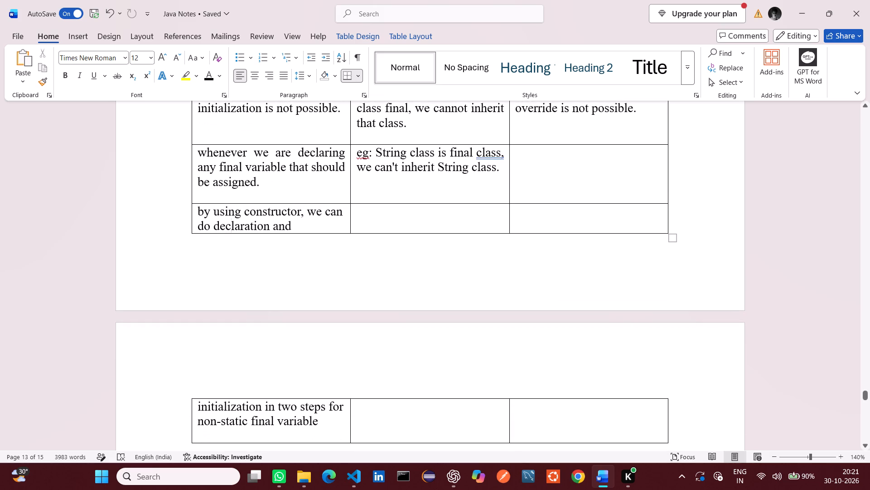
scroll(239, 368, down, 1)
click(217, 379)
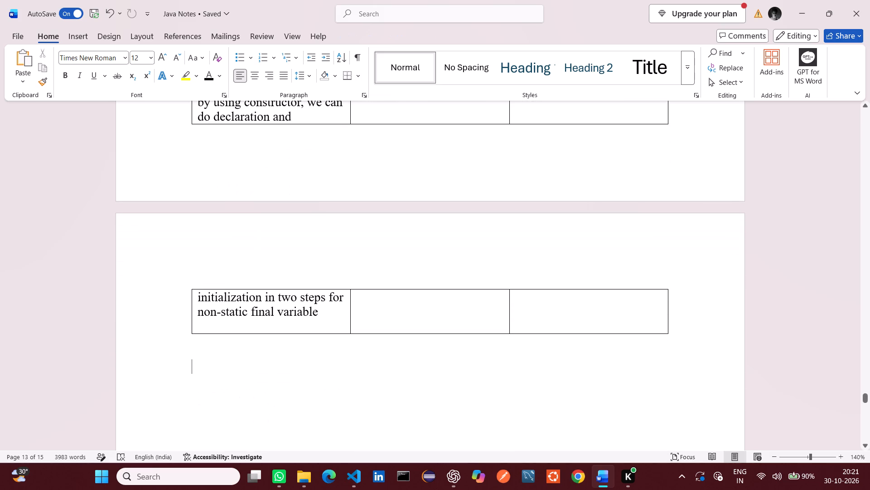
key(ctrl+v)
Add a bold "Abstraction" heading below the new separator line and start a new line beneath it.
scroll(217, 379, down, 1)
key(alt+Tab)
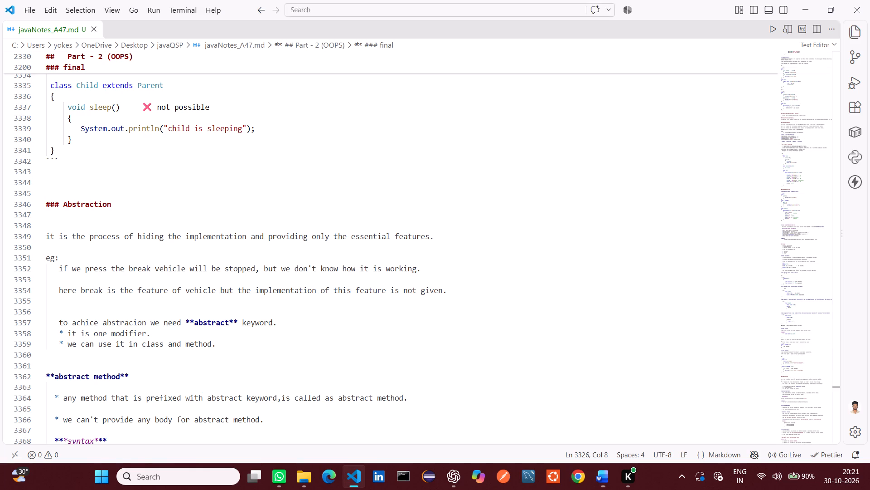
key(alt+Tab)
click(237, 340)
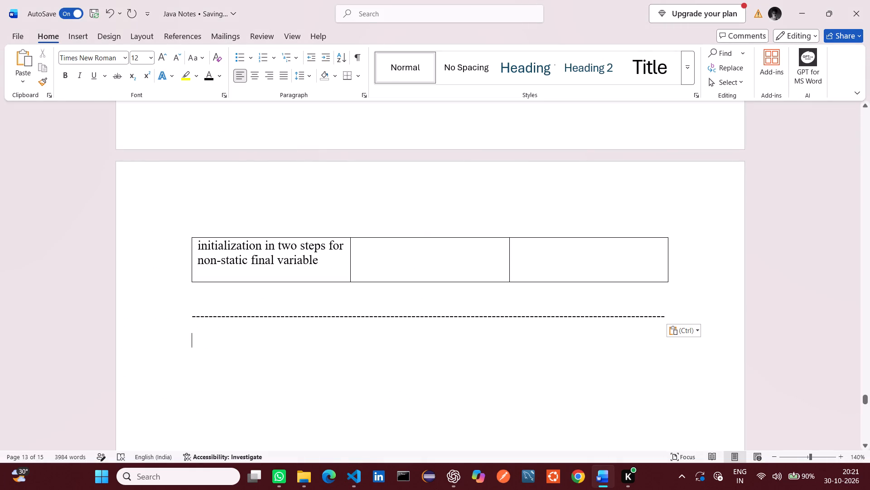
text(Abstraction)
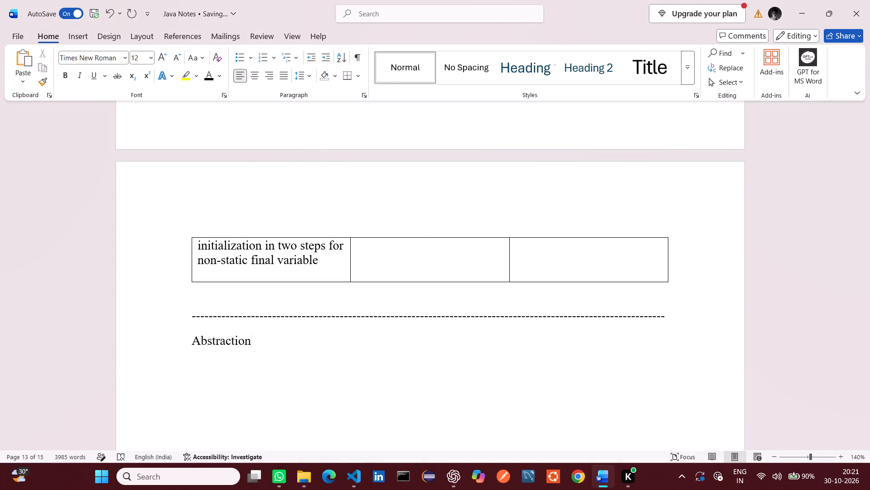
double_click(239, 347)
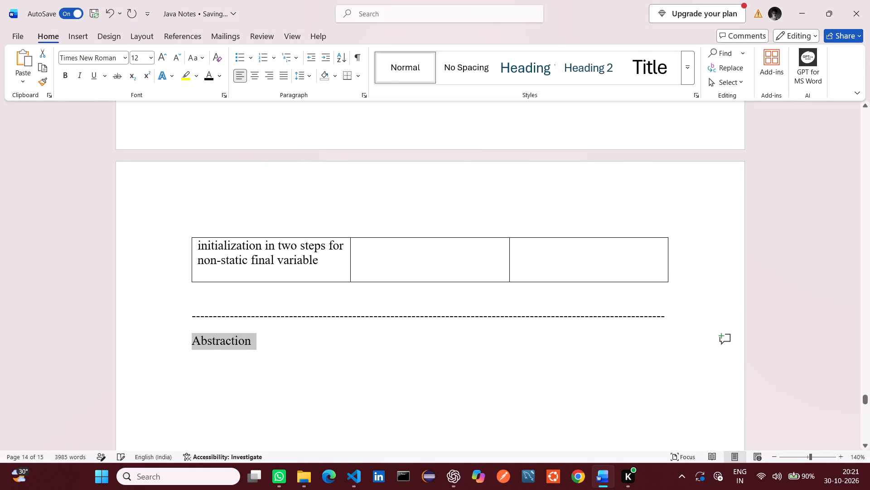
click(67, 80)
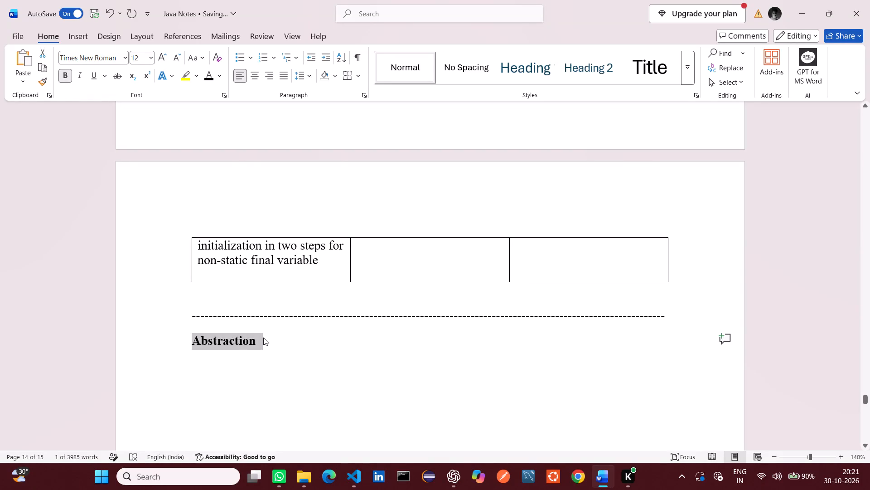